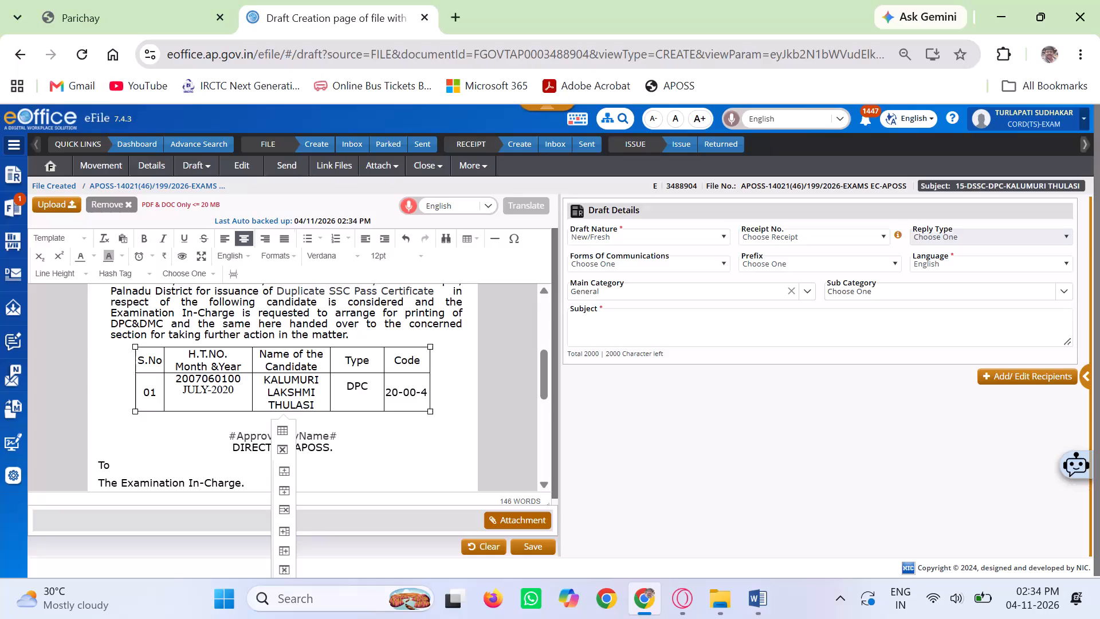
Add leading spaces before the code 20-00-4 in the candidate table and widen the table slightly to keep the code on one line.
{"action": "left_click", "coordinate": [390, 395]}
{"action": "left_click", "coordinate": [386, 395]}
{"action": "left_click", "coordinate": [387, 393]}
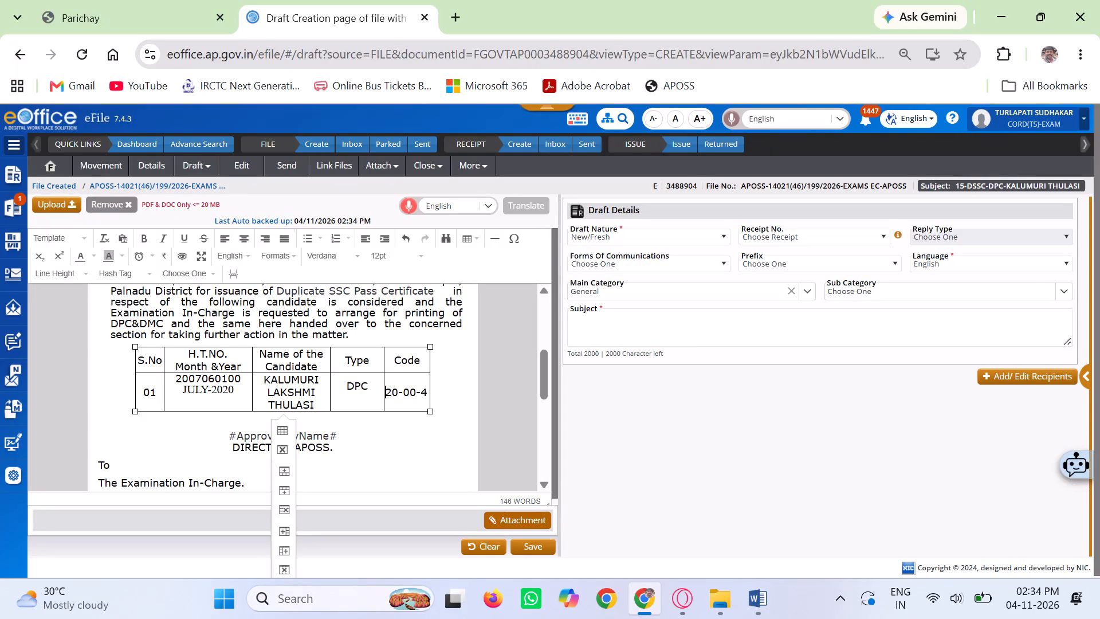
{"action": "key", "text": "space"}
{"action": "left_click_drag", "start_coordinate": [428, 374], "coordinate": [442, 377]}
{"action": "key", "text": "space"}
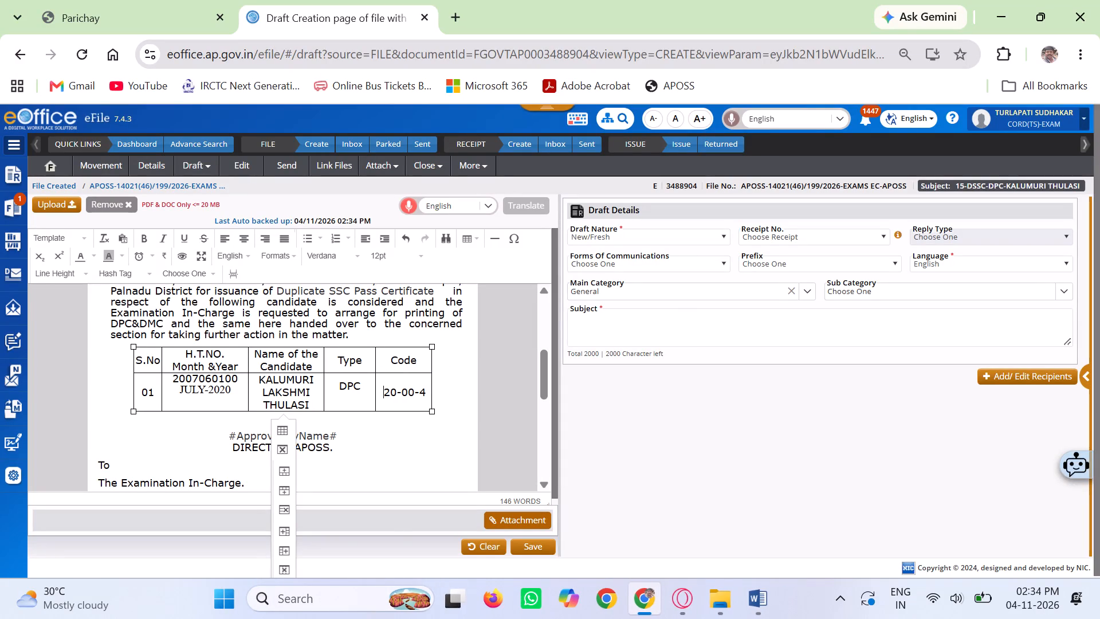
Insert a line break above the hall-ticket number in the H.T.NO. Month & Year cell of the candidate table.
{"action": "left_click_drag", "start_coordinate": [174, 376], "coordinate": [235, 398]}
{"action": "left_click", "coordinate": [235, 399]}
{"action": "left_click", "coordinate": [173, 381]}
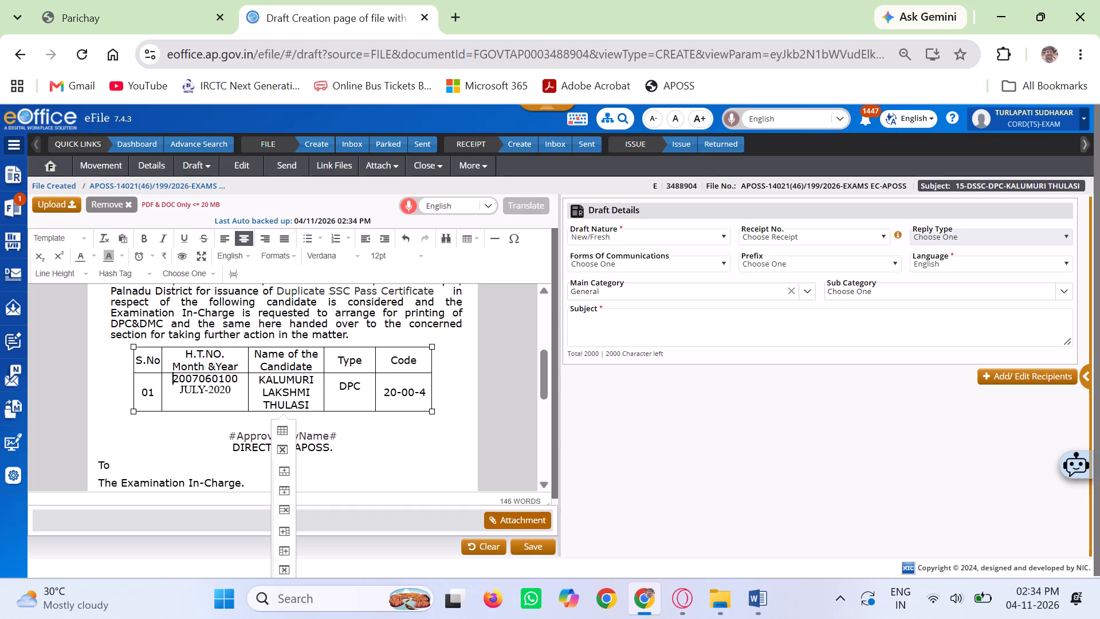
{"action": "key", "text": "Return"}
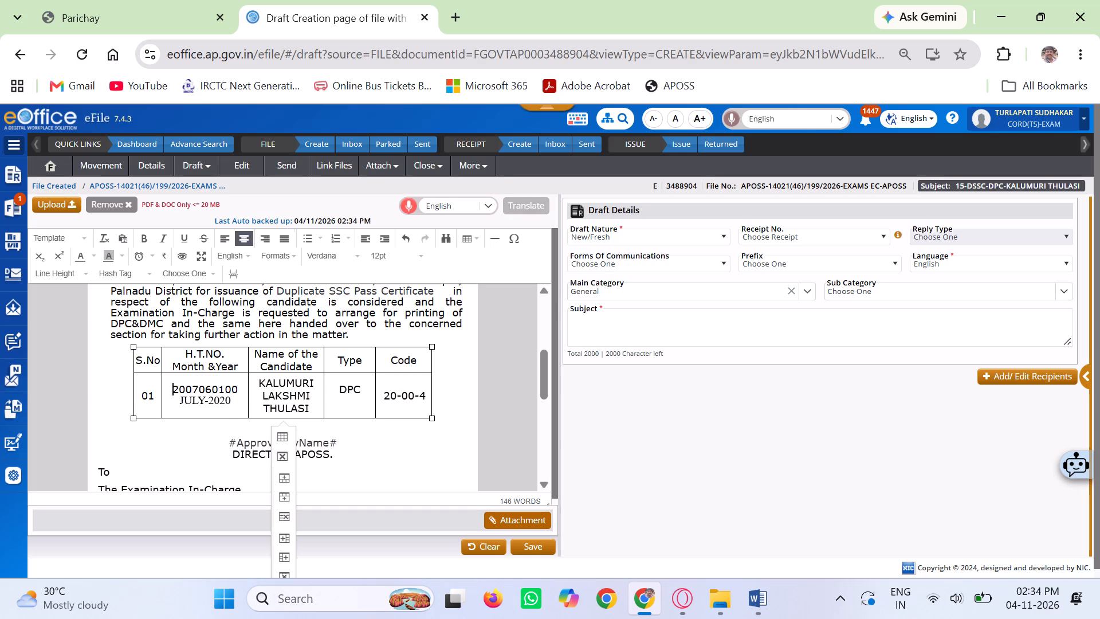
{"action": "left_click", "coordinate": [419, 443]}
Copy the draft's Sub text from "SSC Public Examinations" through "Arrange for printing-Reg." into the Subject field of the draft details.
{"action": "scroll", "coordinate": [407, 450], "scroll_direction": "up", "scroll_amount": 2}
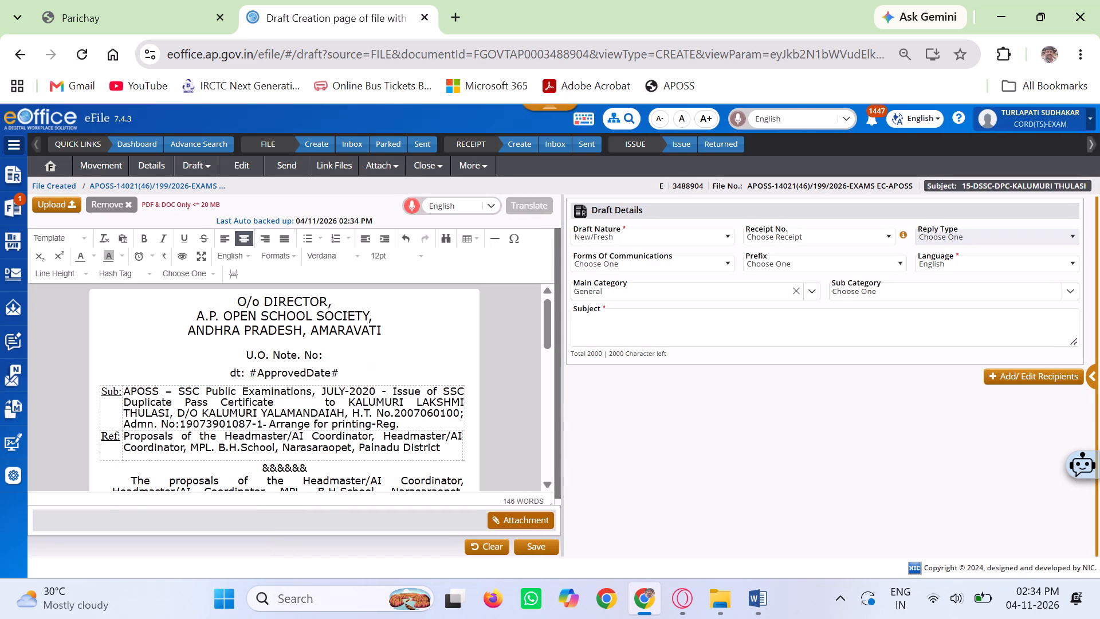
{"action": "left_click_drag", "start_coordinate": [180, 393], "coordinate": [408, 428]}
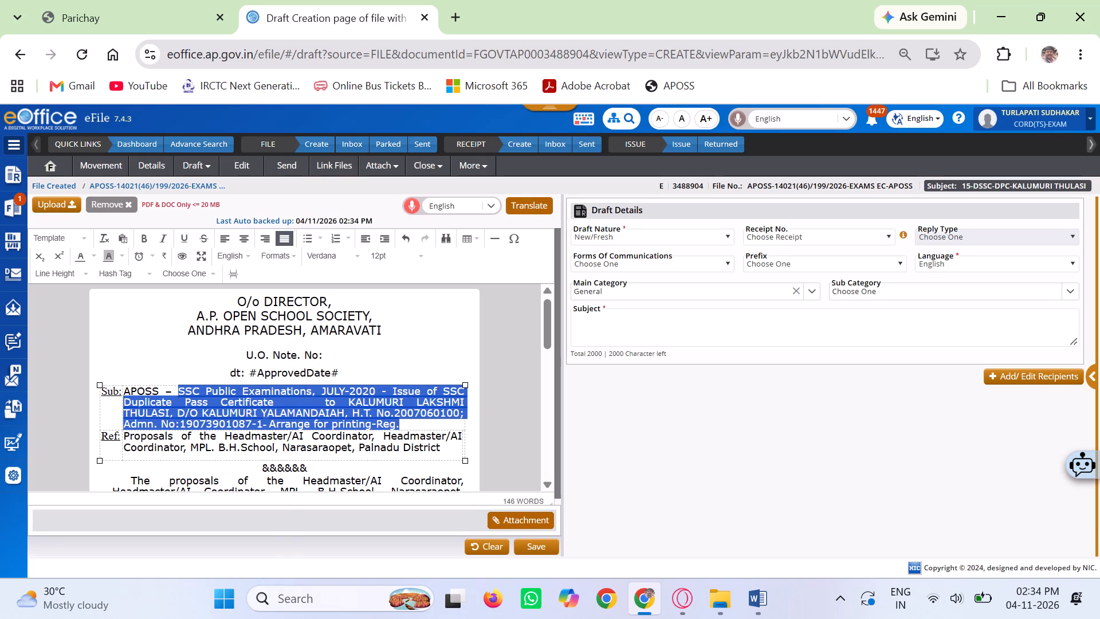
{"action": "left_click_drag", "start_coordinate": [408, 428], "coordinate": [412, 428]}
{"action": "key", "text": "ctrl+c"}
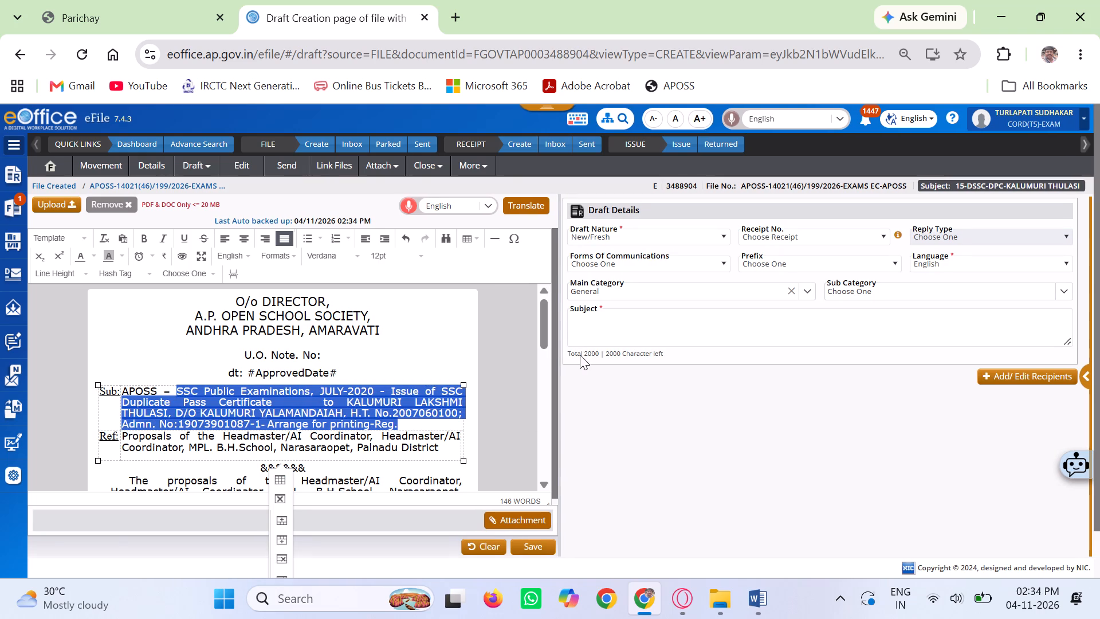
{"action": "left_click", "coordinate": [578, 339]}
{"action": "key", "text": "ctrl+v"}
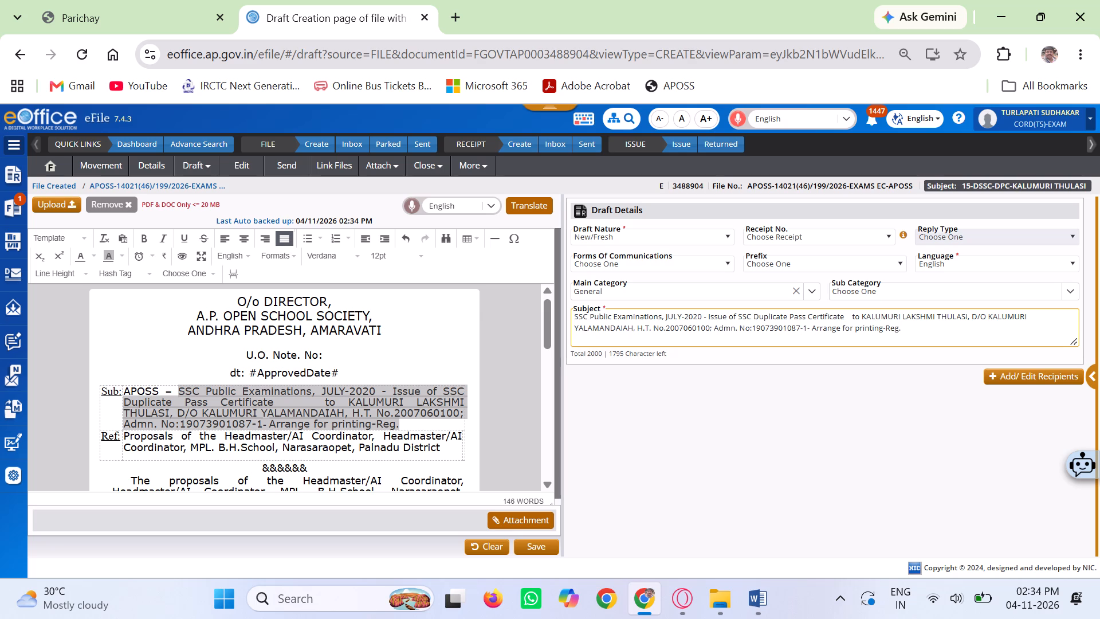
Widen the Sub/Ref label column slightly, adding a small gap before the subject and reference text.
{"action": "left_click_drag", "start_coordinate": [122, 406], "coordinate": [137, 409]}
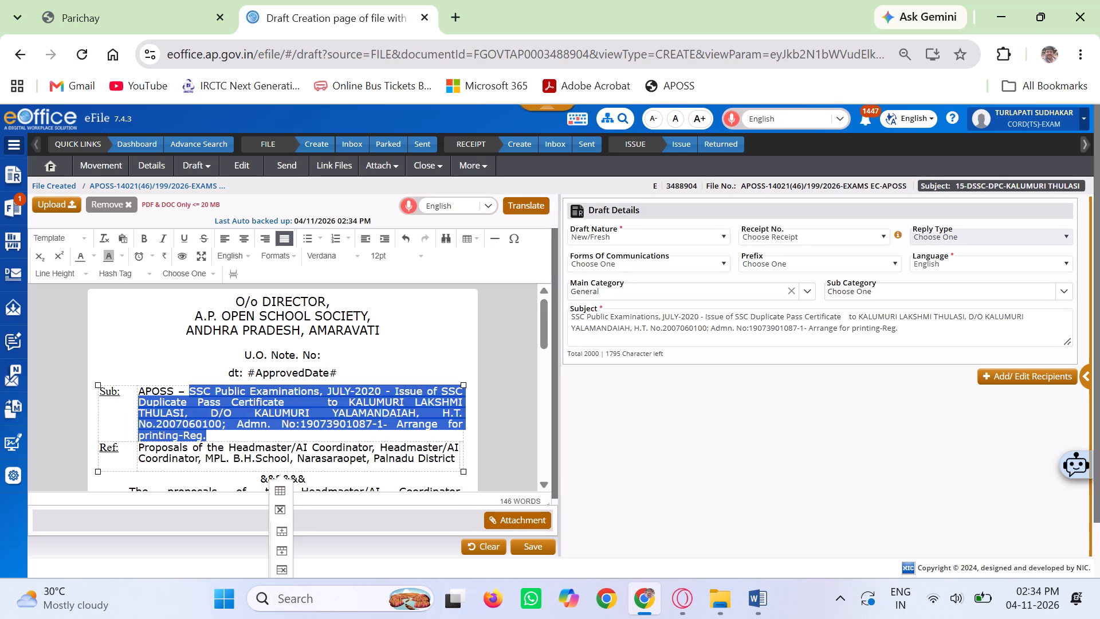
{"action": "left_click_drag", "start_coordinate": [137, 425], "coordinate": [126, 425]}
Make the Sub row taller to leave a gap above the Ref row, keeping no blank line after the subject text.
{"action": "left_click", "coordinate": [201, 438]}
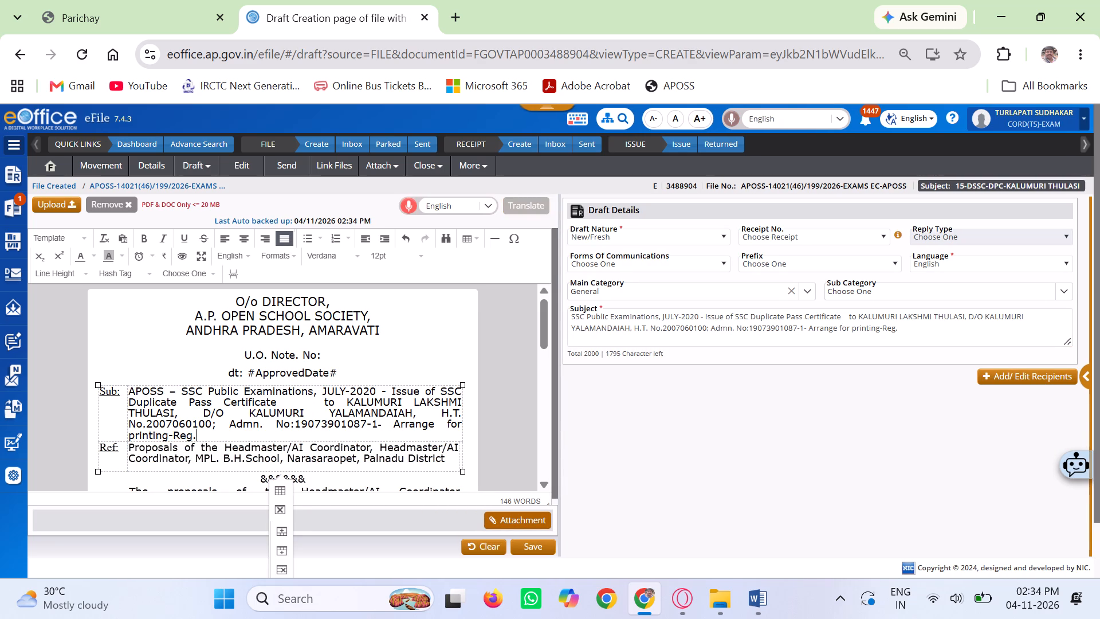
{"action": "key", "text": "Return"}
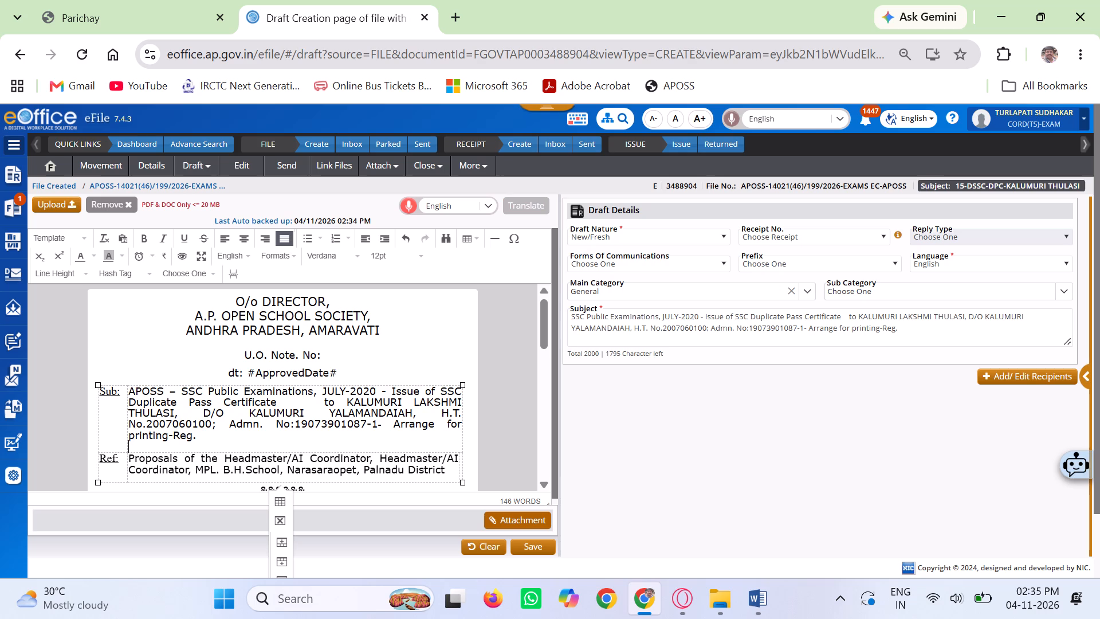
{"action": "scroll", "coordinate": [174, 453], "scroll_direction": "down", "scroll_amount": 1}
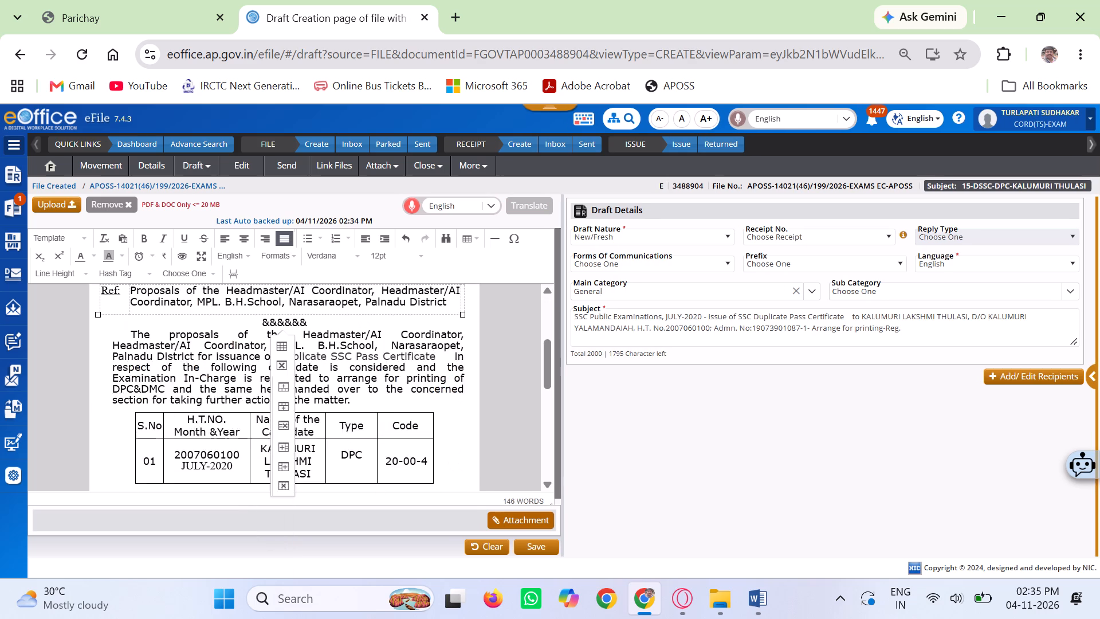
{"action": "scroll", "coordinate": [190, 444], "scroll_direction": "up", "scroll_amount": 1}
{"action": "left_click_drag", "start_coordinate": [197, 483], "coordinate": [201, 493]}
{"action": "scroll", "coordinate": [217, 472], "scroll_direction": "up", "scroll_amount": 1}
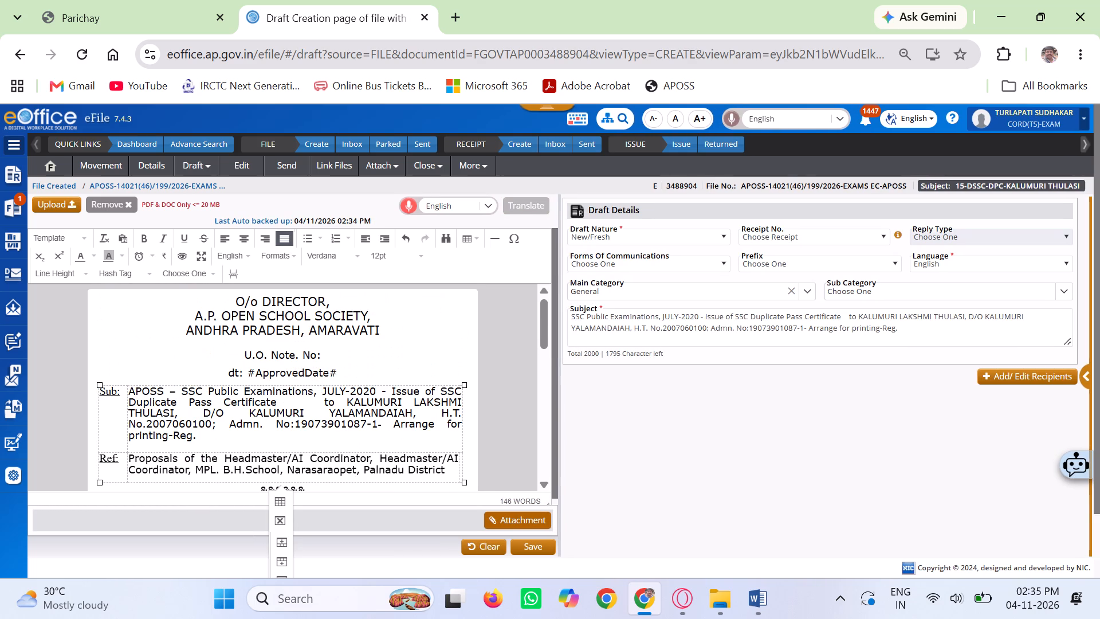
{"action": "left_click", "coordinate": [218, 453]}
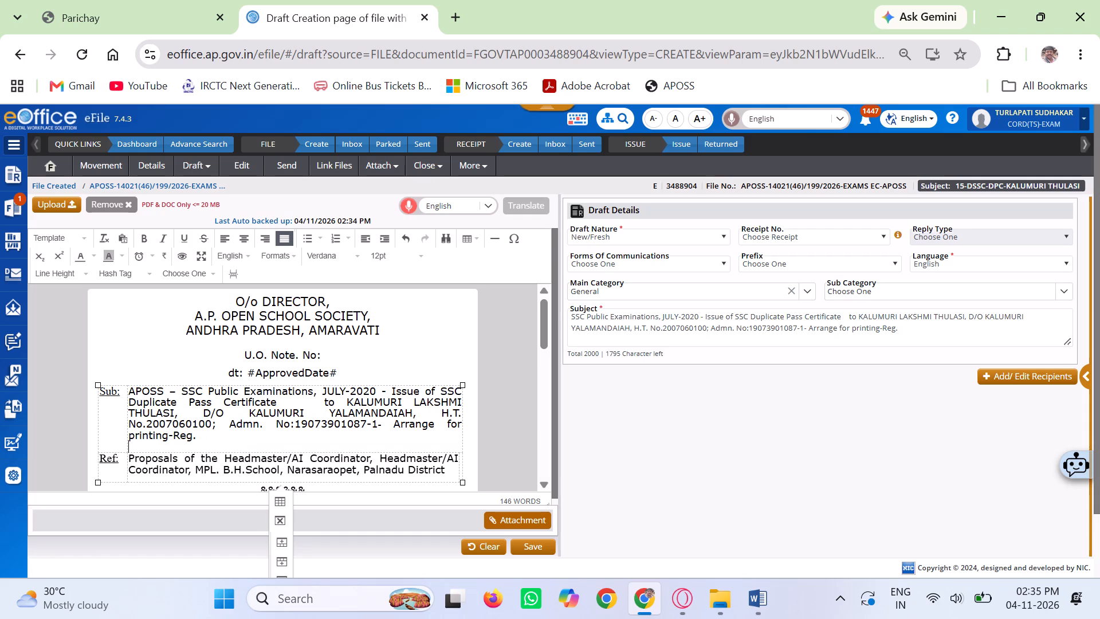
{"action": "key", "text": "BackSpace"}
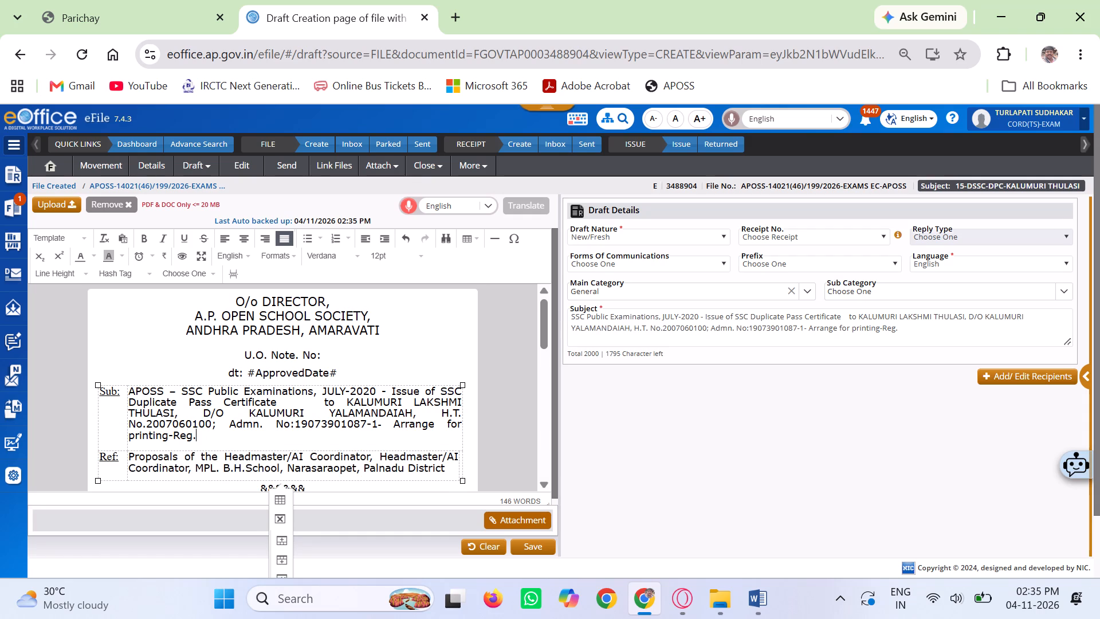
Extend the bottom border of the Sub/Ref table slightly downward to add space below the reference text.
{"action": "left_click_drag", "start_coordinate": [284, 480], "coordinate": [292, 493]}
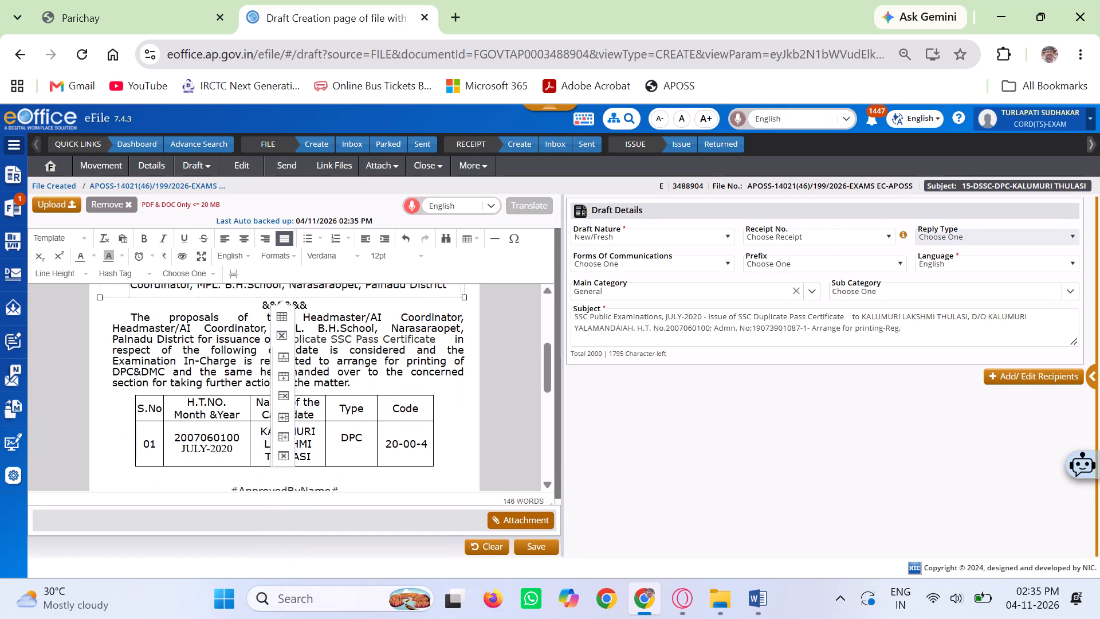
{"action": "scroll", "coordinate": [297, 485], "scroll_direction": "up", "scroll_amount": 2}
{"action": "left_click_drag", "start_coordinate": [187, 480], "coordinate": [188, 488]}
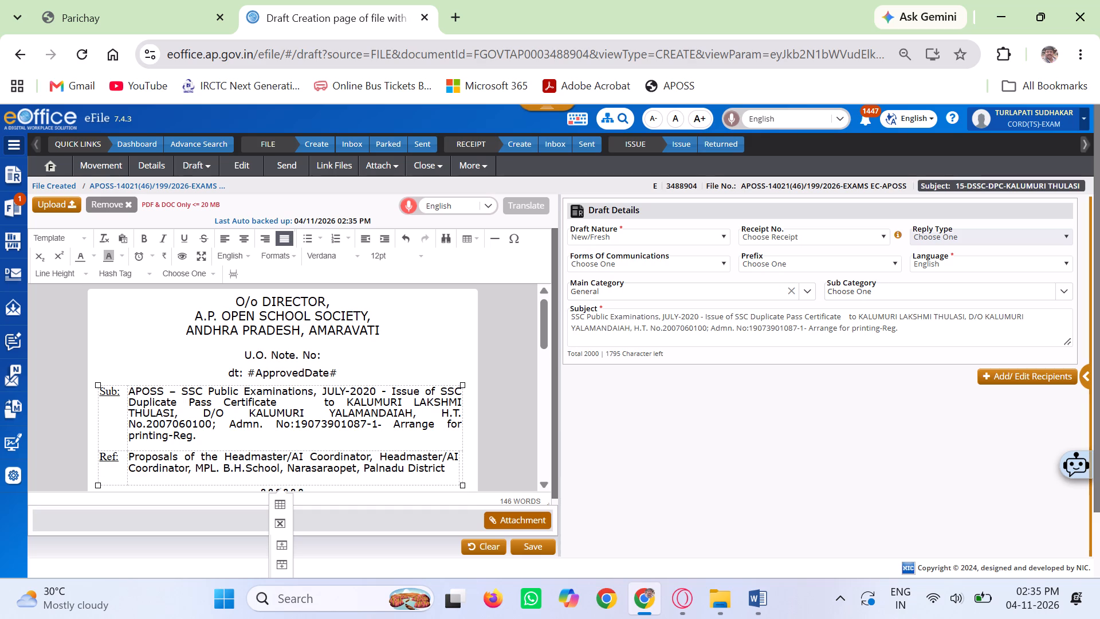
Set the line height of the subject and reference text to 14pt.
{"action": "left_click_drag", "start_coordinate": [450, 472], "coordinate": [353, 424]}
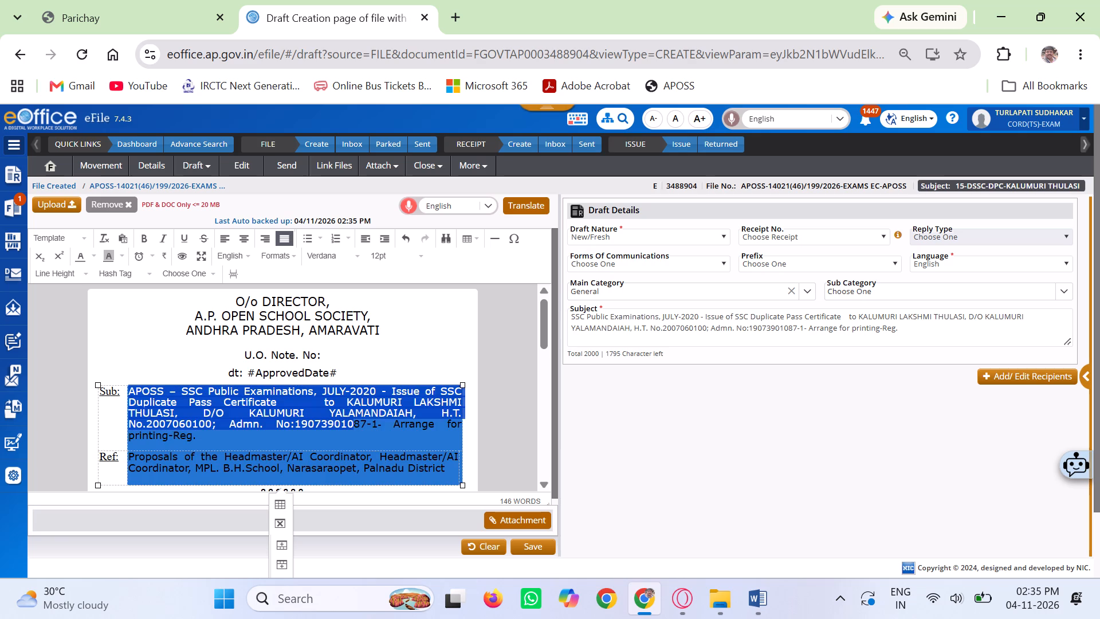
{"action": "left_click", "coordinate": [79, 279]}
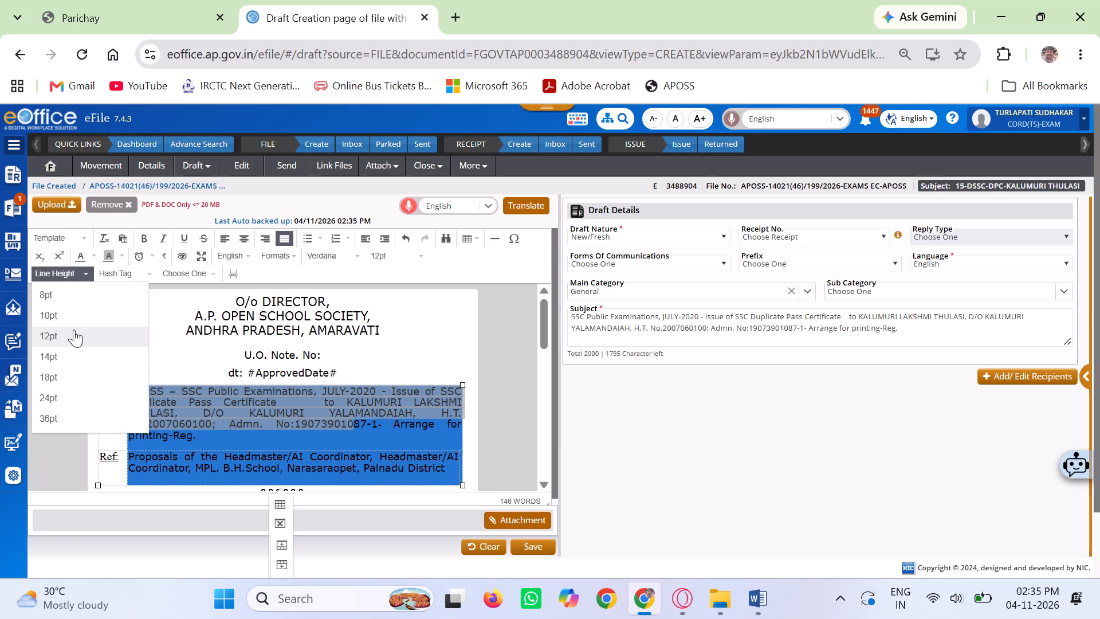
{"action": "left_click", "coordinate": [66, 358]}
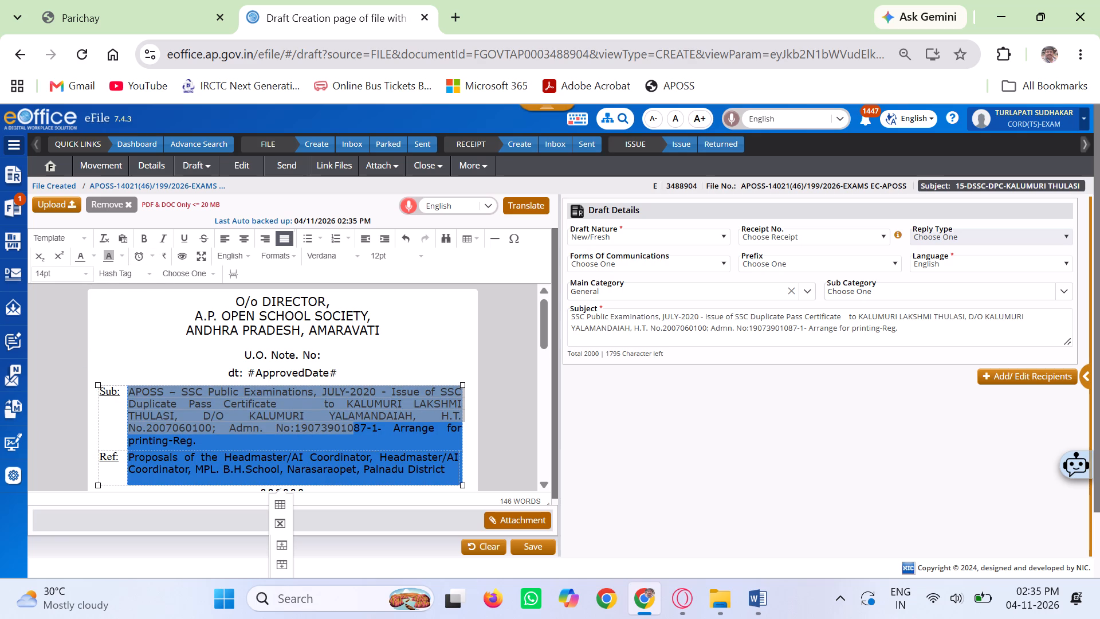
{"action": "left_click", "coordinate": [223, 443]}
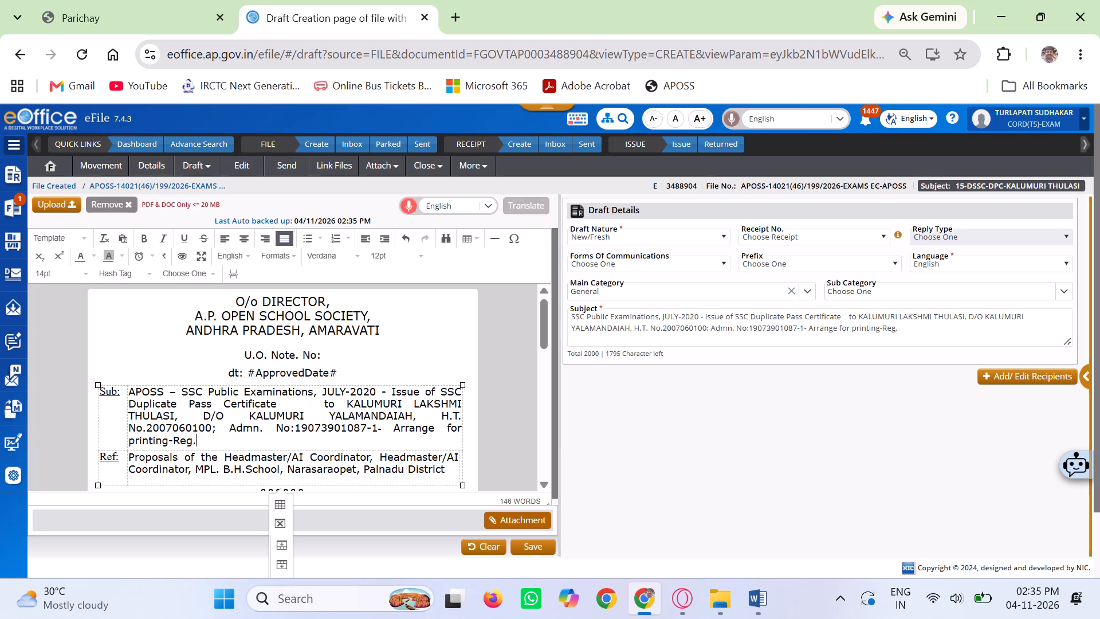
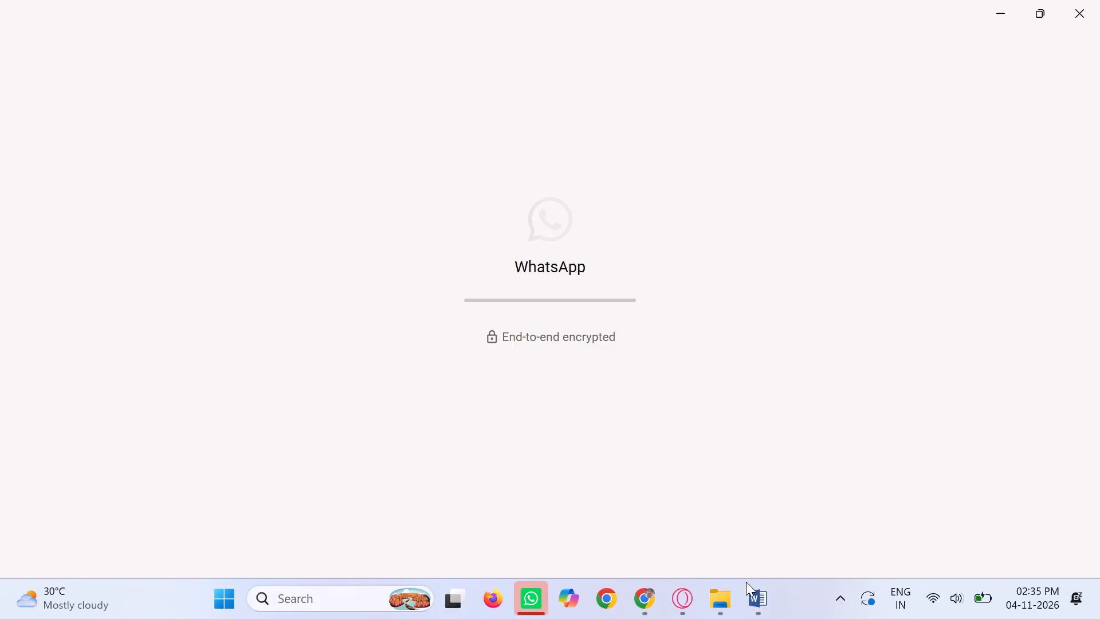
Switch to Chrome and copy the file number APOSS-14021(46)/199/2026-EXAMS EC into the draft's U.O. Note. No: line.
{"action": "left_click", "coordinate": [655, 602]}
{"action": "scroll", "coordinate": [412, 407], "scroll_direction": "down", "scroll_amount": 1}
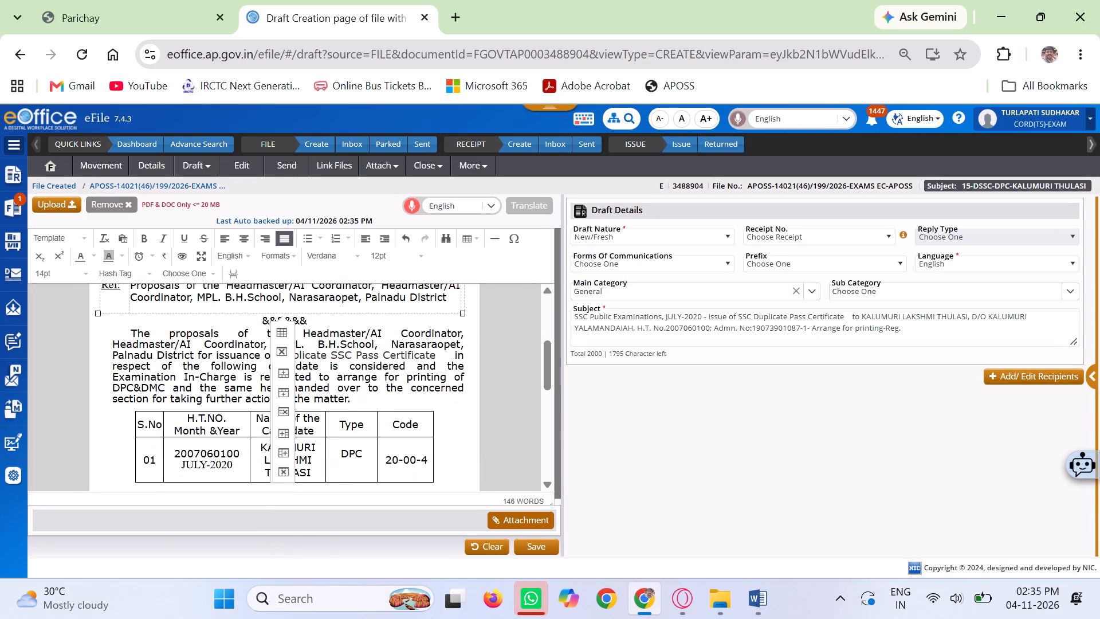
{"action": "scroll", "coordinate": [415, 409], "scroll_direction": "up", "scroll_amount": 1}
{"action": "left_click", "coordinate": [324, 356]}
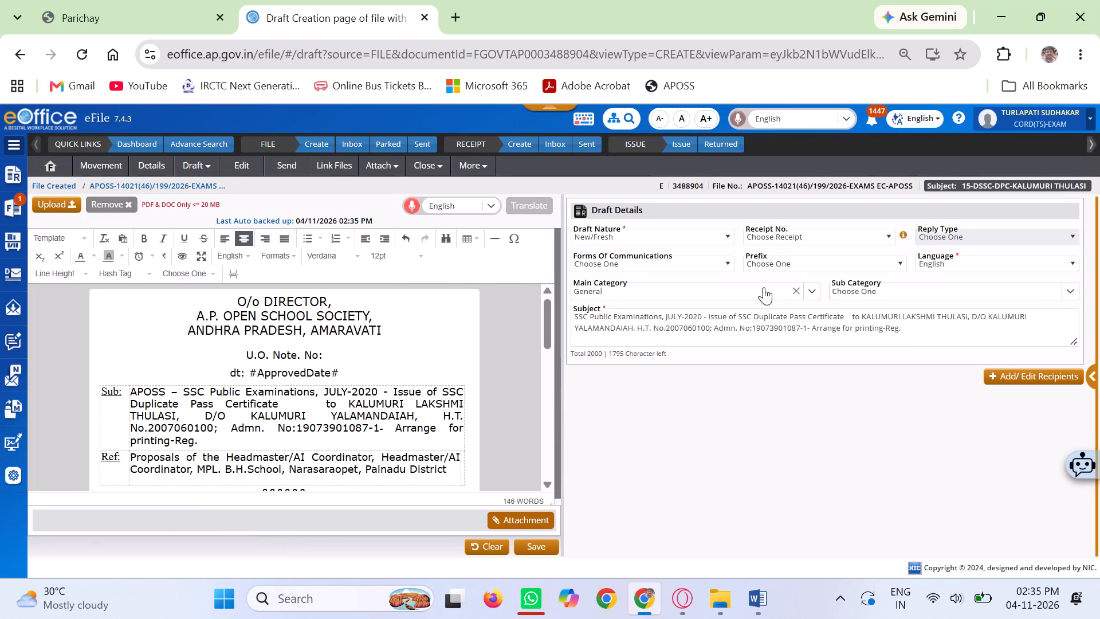
{"action": "left_click_drag", "start_coordinate": [748, 181], "coordinate": [863, 183]}
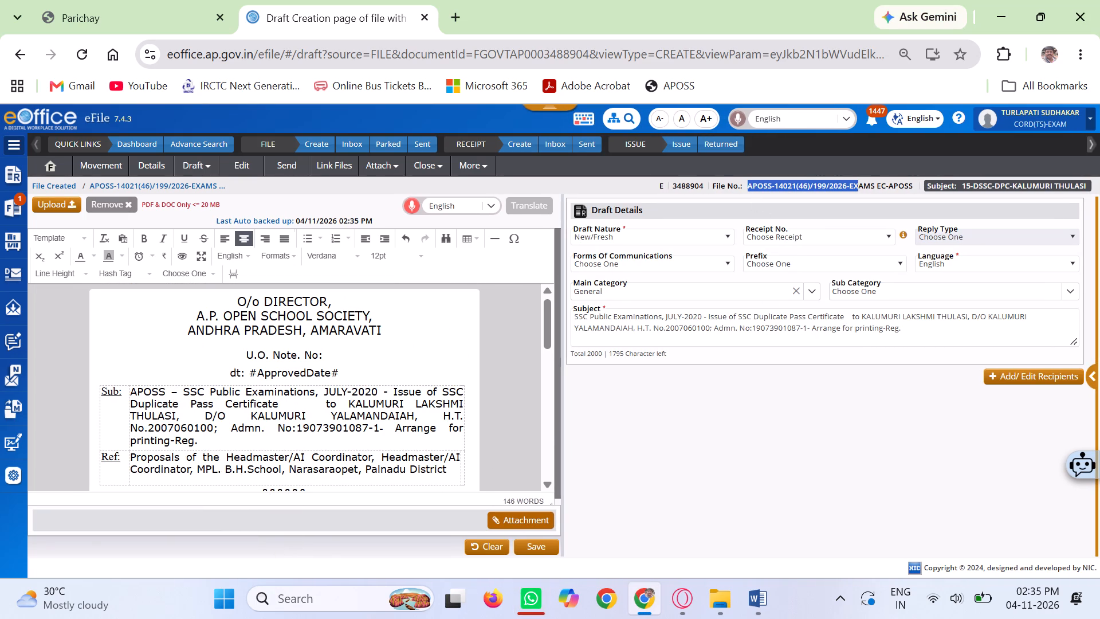
{"action": "left_click_drag", "start_coordinate": [863, 183], "coordinate": [887, 185]}
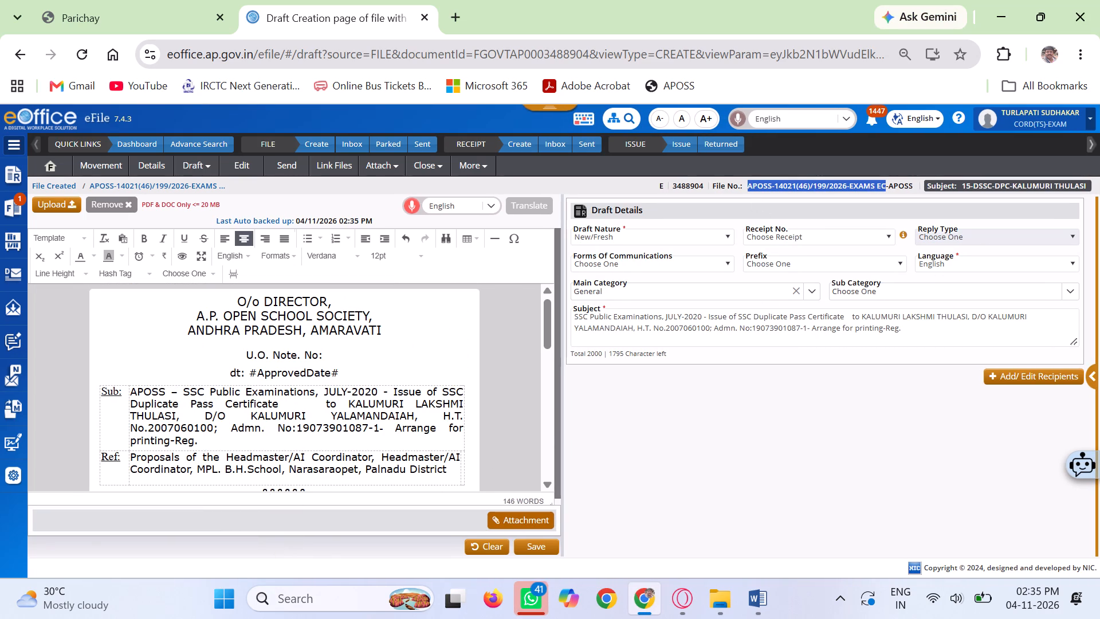
{"action": "key", "text": "ctrl+c"}
{"action": "left_click", "coordinate": [324, 354]}
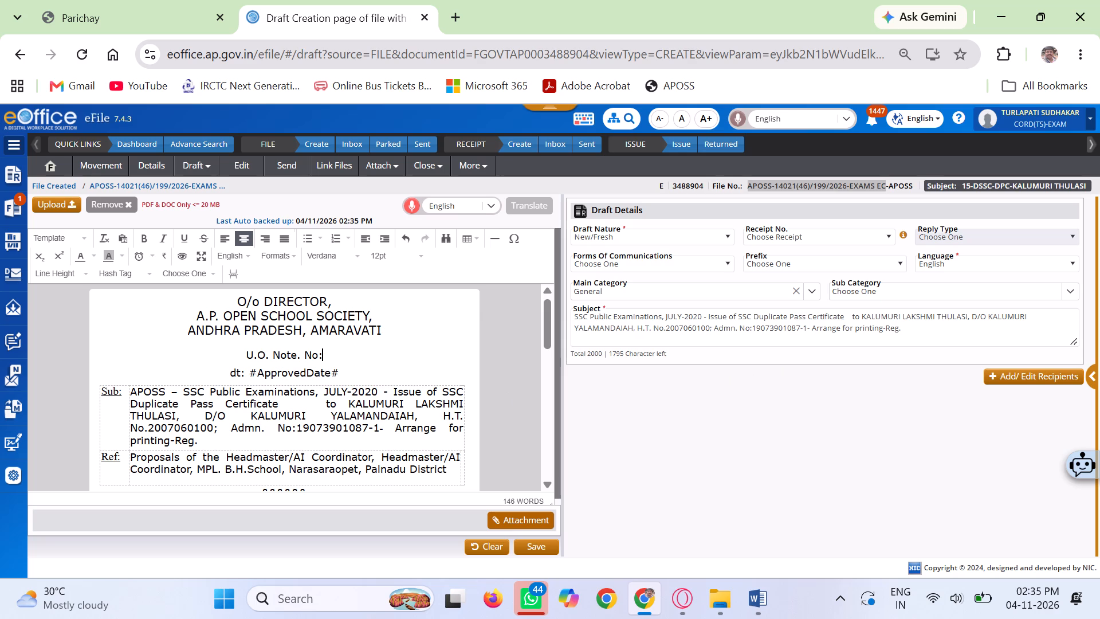
{"action": "key", "text": "ctrl+v"}
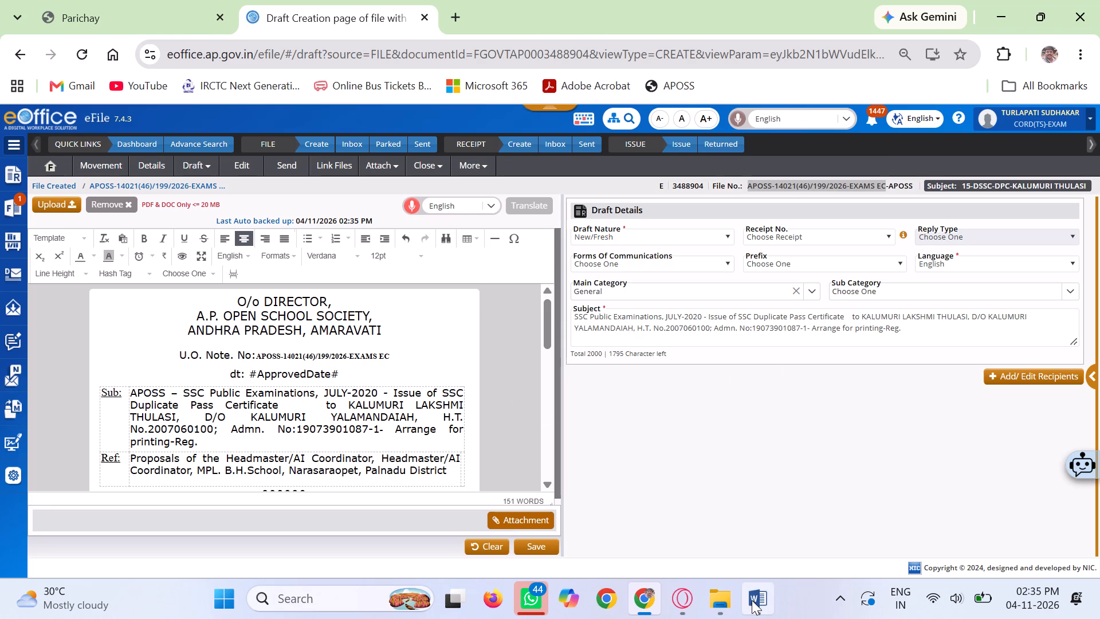
Switch to Word, enable the document's content, and replace the proceedings' Rc.No. with the copied APOSS-14021(46)/199/2026-EXAMS EC.
{"action": "left_click", "coordinate": [752, 600]}
{"action": "scroll", "coordinate": [598, 467], "scroll_direction": "down", "scroll_amount": 3}
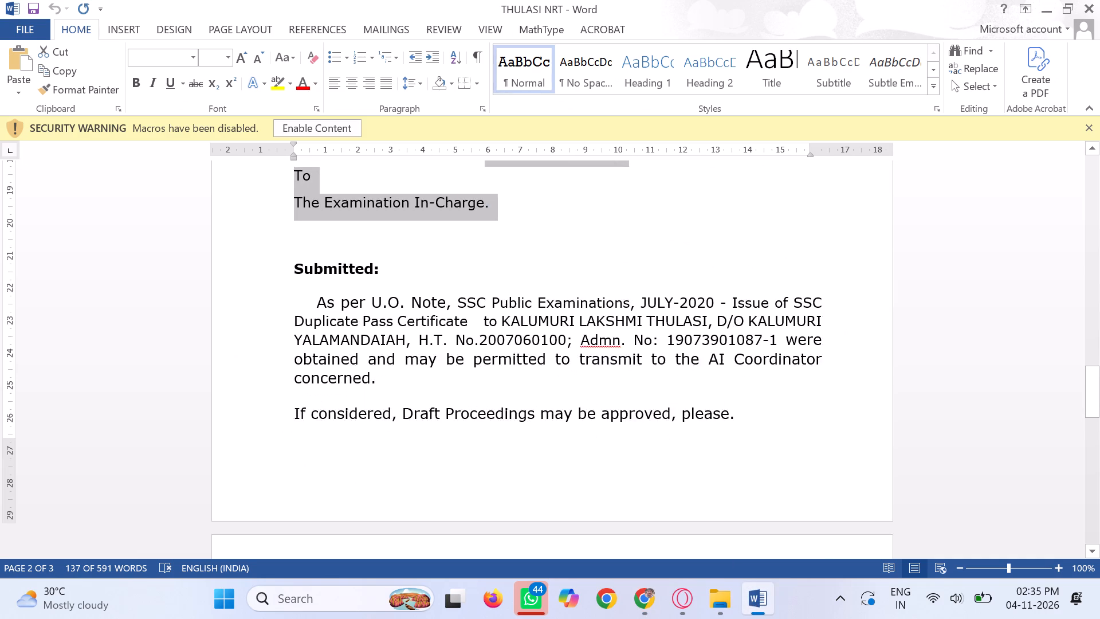
{"action": "scroll", "coordinate": [598, 467], "scroll_direction": "down", "scroll_amount": 1}
{"action": "scroll", "coordinate": [598, 467], "scroll_direction": "up", "scroll_amount": 3}
{"action": "scroll", "coordinate": [598, 467], "scroll_direction": "down", "scroll_amount": 6}
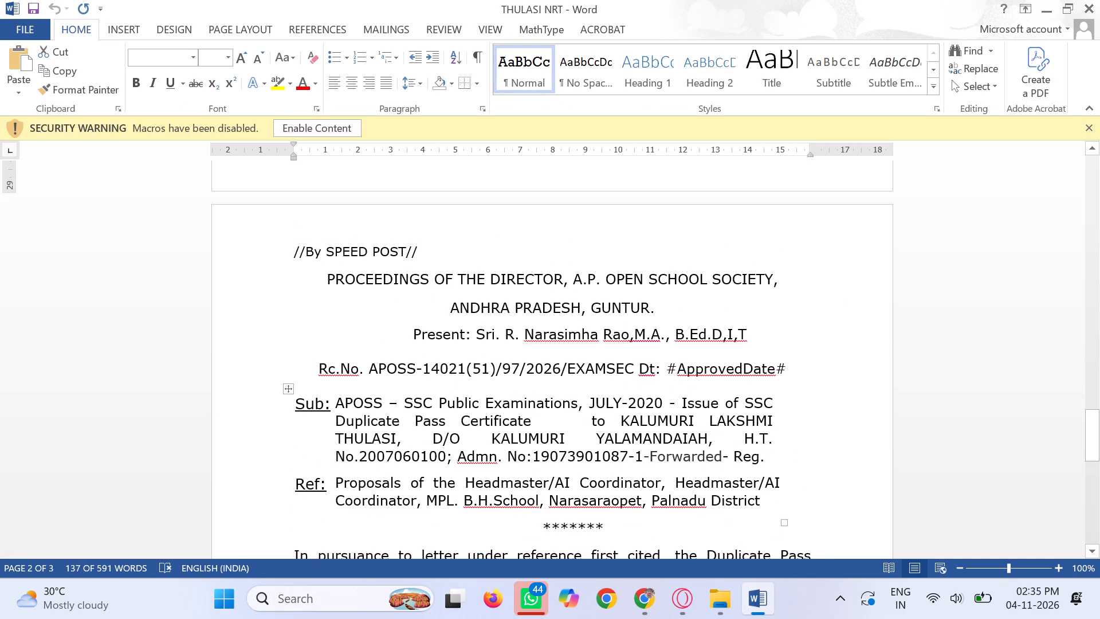
{"action": "left_click_drag", "start_coordinate": [372, 370], "coordinate": [531, 359]}
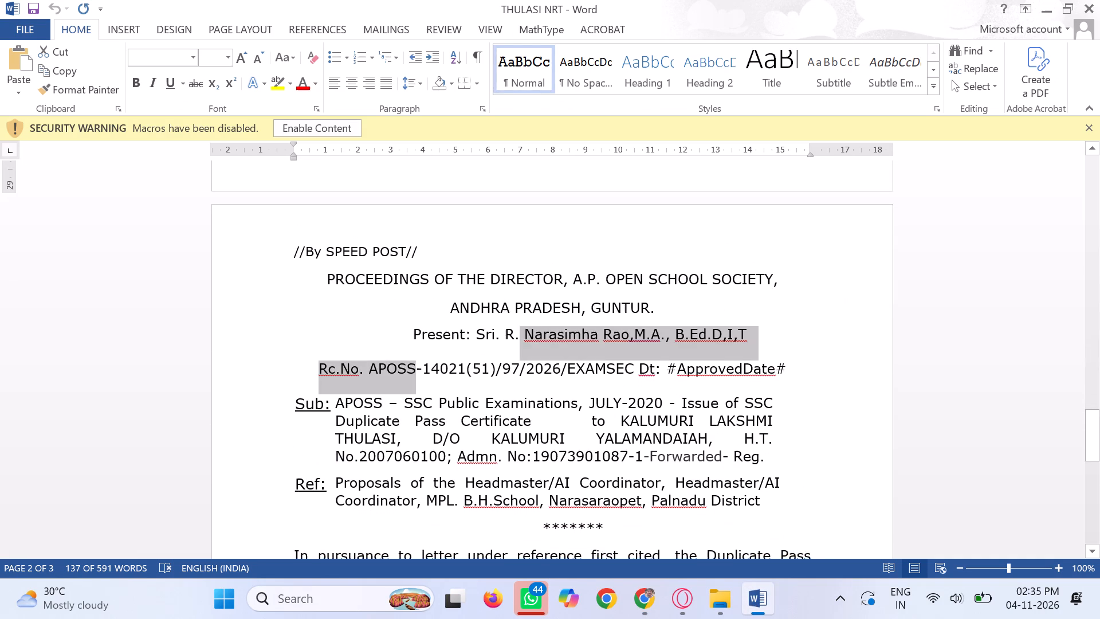
{"action": "left_click_drag", "start_coordinate": [531, 359], "coordinate": [624, 367]}
{"action": "key", "text": "ctrl+v"}
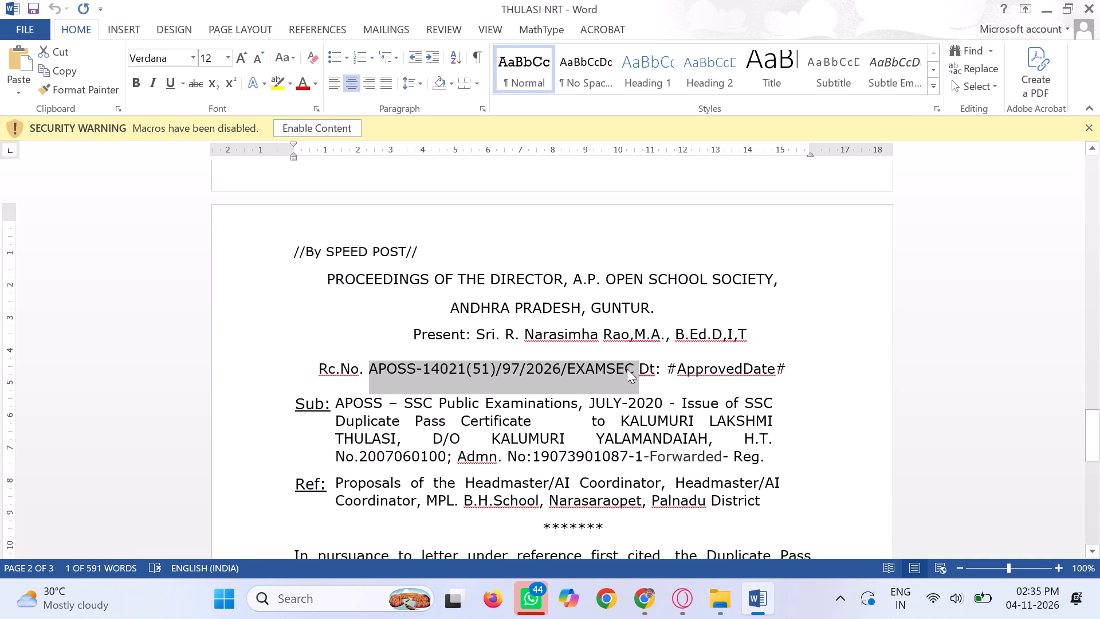
{"action": "left_click", "coordinate": [310, 128]}
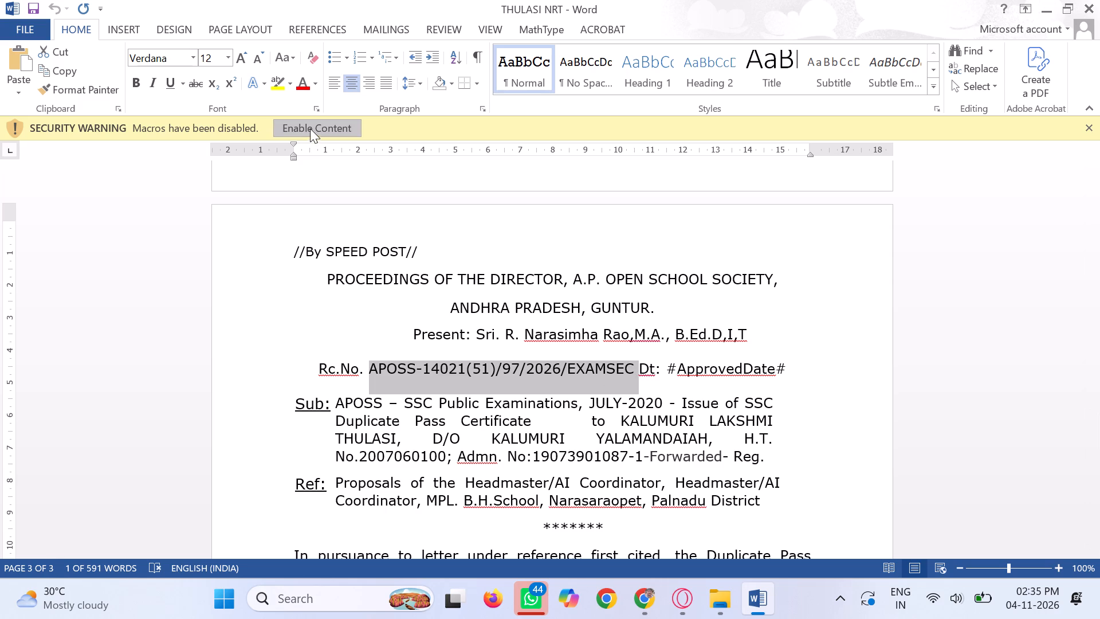
{"action": "left_click", "coordinate": [370, 342]}
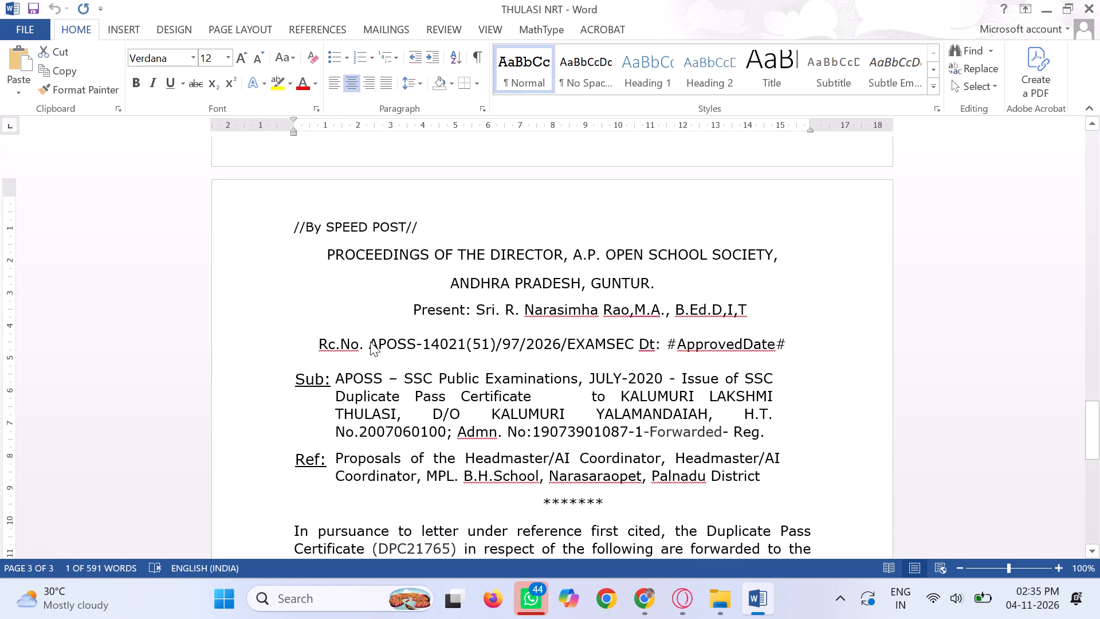
{"action": "left_click_drag", "start_coordinate": [370, 342], "coordinate": [607, 337]}
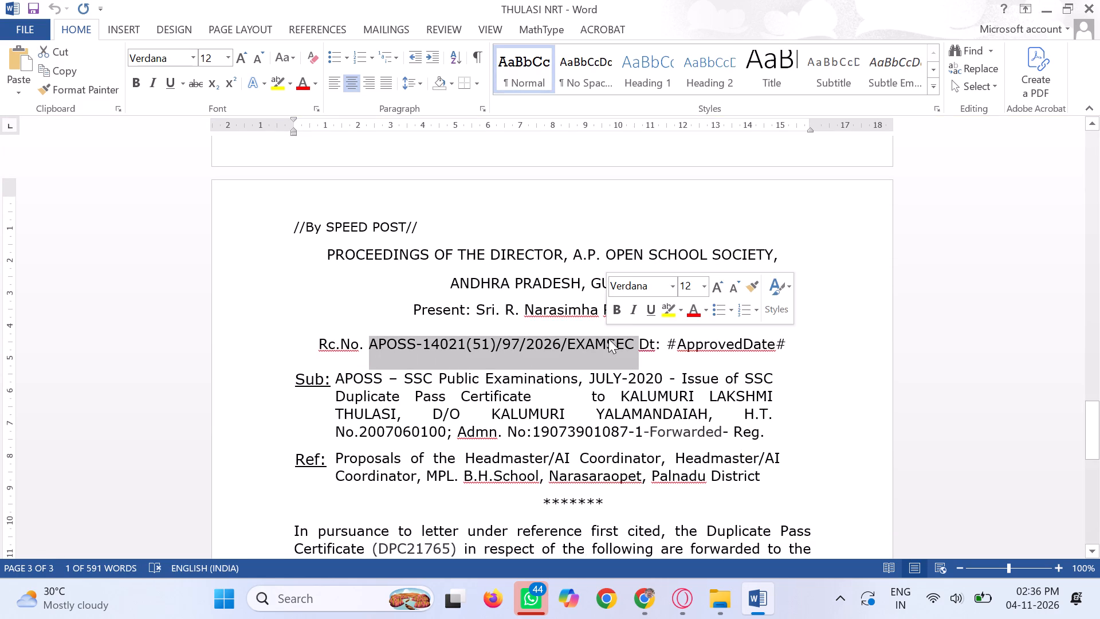
{"action": "key", "text": "ctrl+v"}
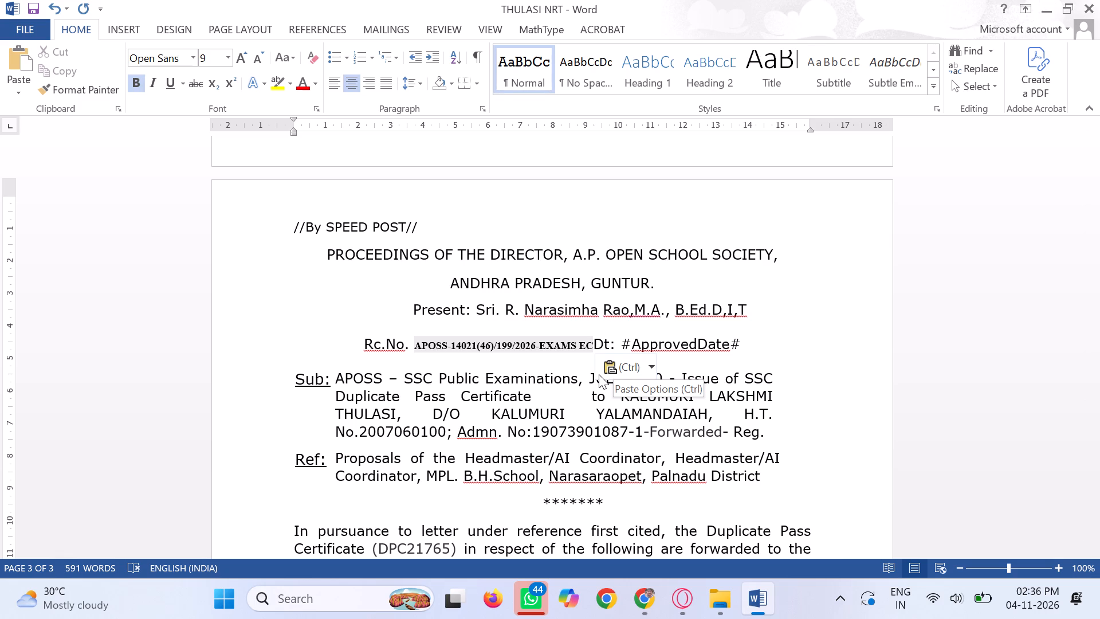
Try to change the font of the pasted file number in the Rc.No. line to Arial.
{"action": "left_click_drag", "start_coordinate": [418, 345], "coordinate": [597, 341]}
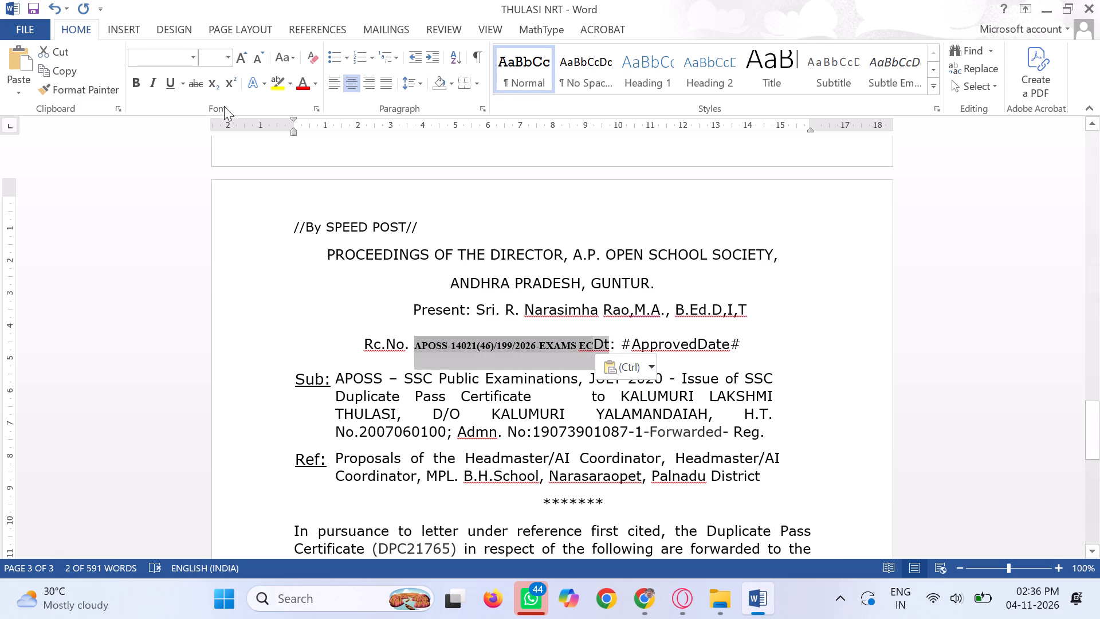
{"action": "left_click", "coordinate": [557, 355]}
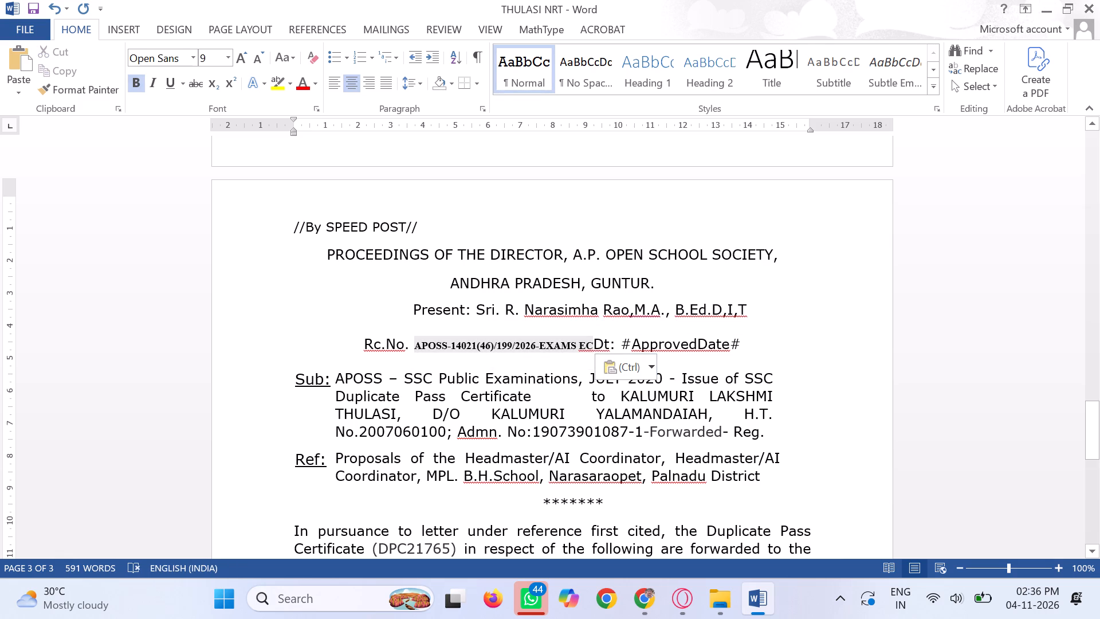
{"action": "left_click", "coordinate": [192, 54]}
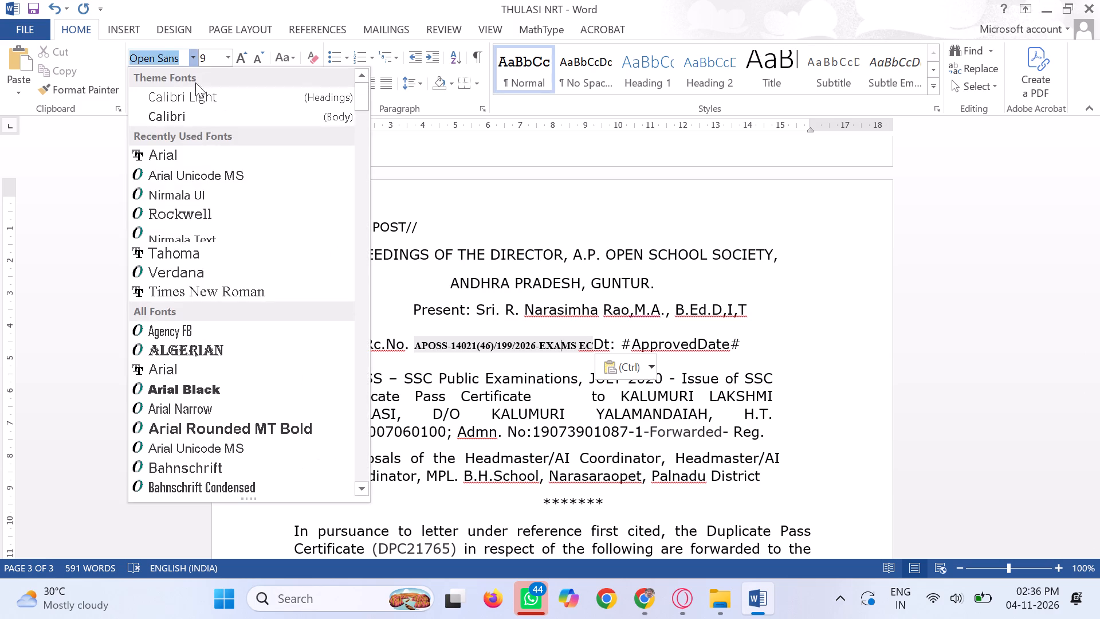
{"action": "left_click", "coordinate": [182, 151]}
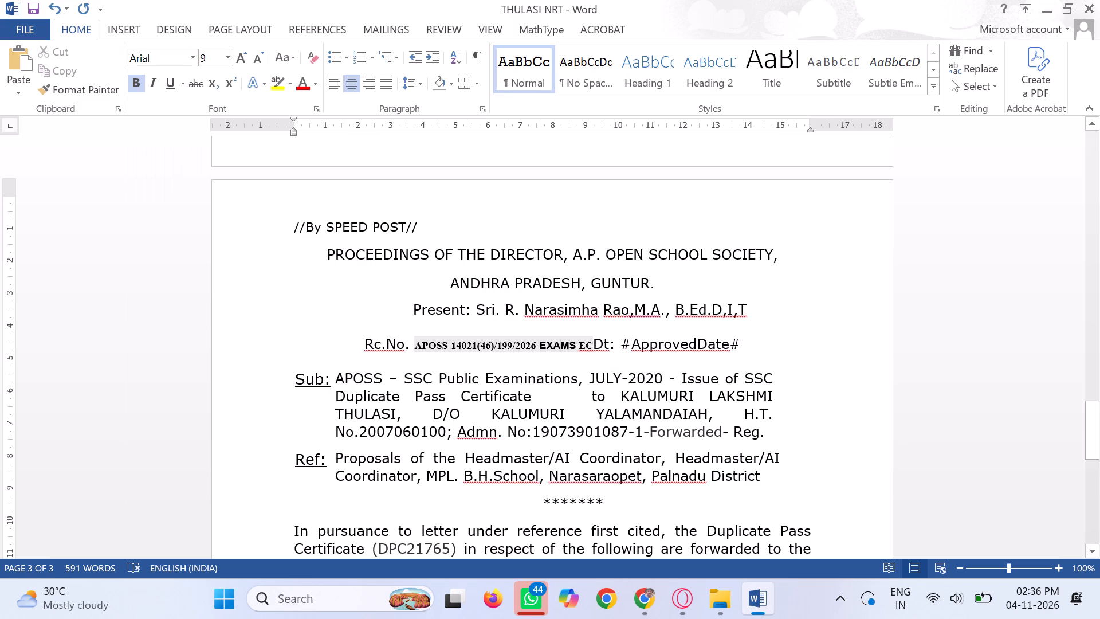
Insert two spaces between the file number and "Dt:" in the Rc.No. line.
{"action": "left_click", "coordinate": [594, 348]}
{"action": "key", "text": "space"}
{"action": "key", "text": "space"}
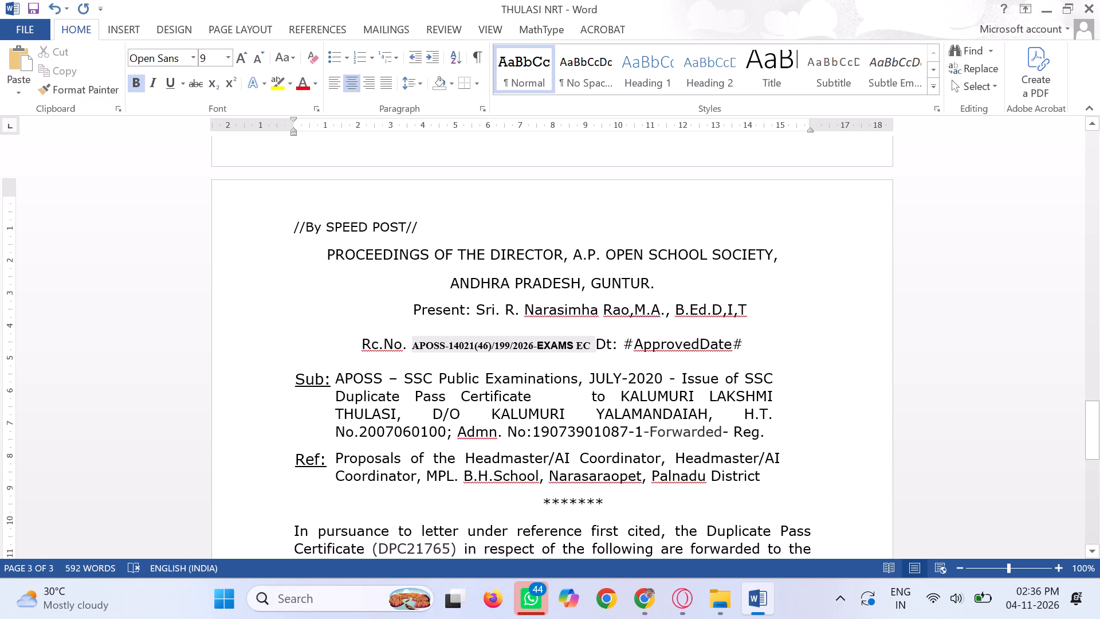
Format the whole file number in the Rc.No. line as non-bold Arial, size 11.
{"action": "left_click_drag", "start_coordinate": [593, 345], "coordinate": [423, 346]}
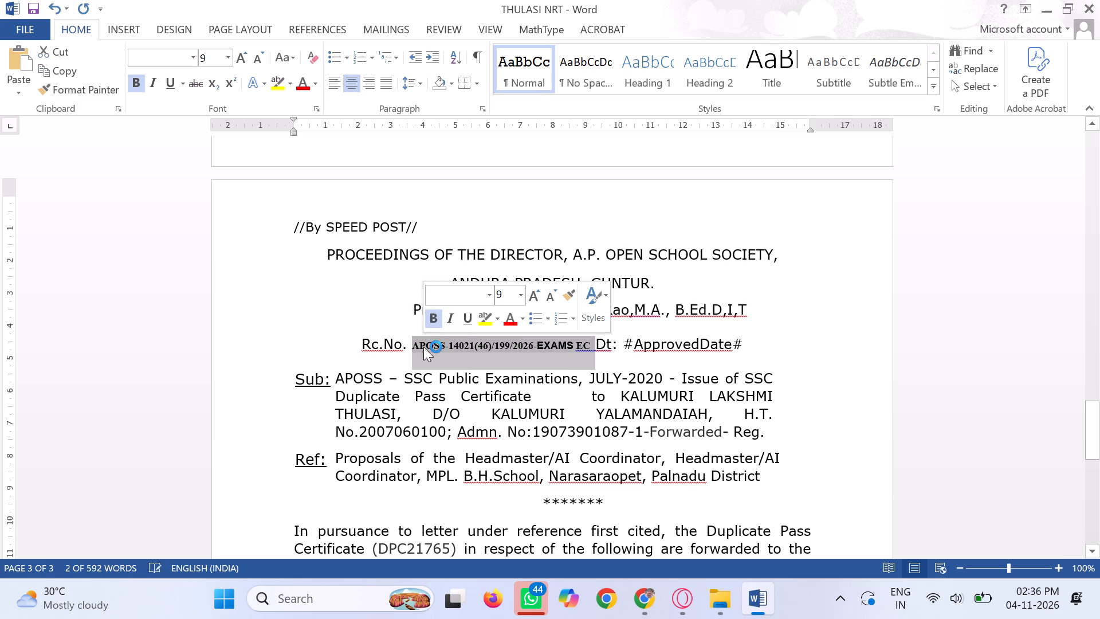
{"action": "left_click", "coordinate": [189, 60]}
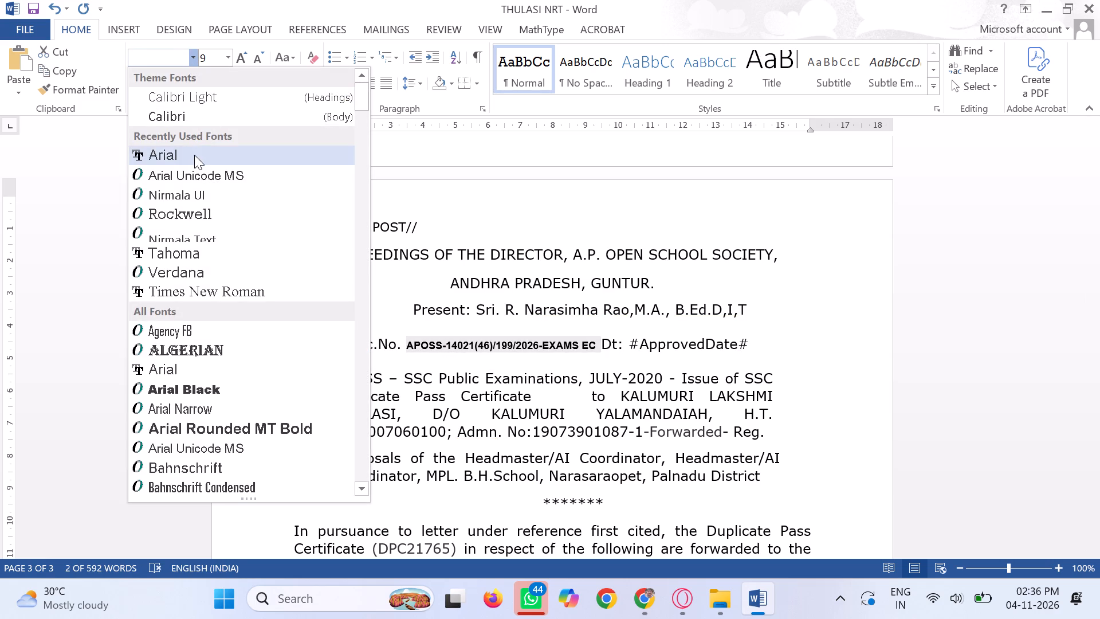
{"action": "left_click", "coordinate": [184, 155]}
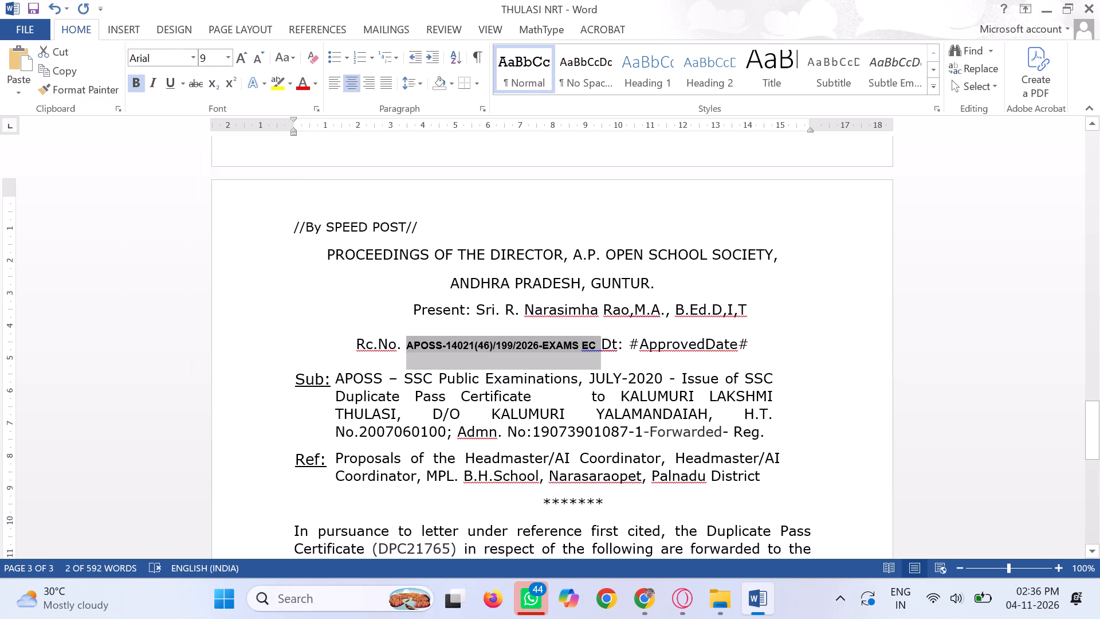
{"action": "left_click", "coordinate": [137, 84]}
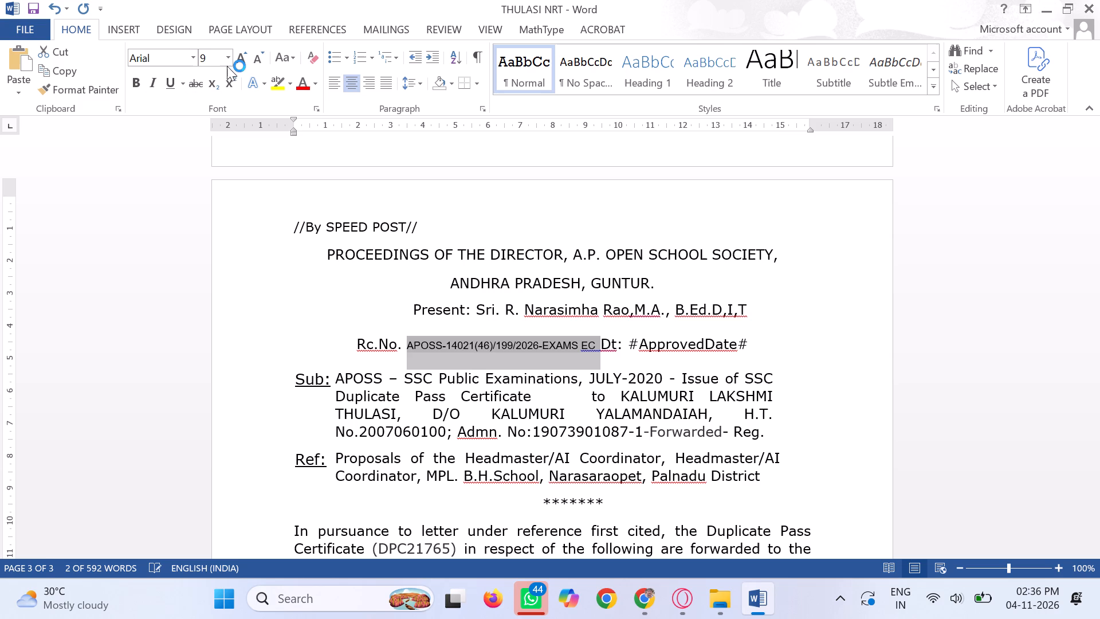
{"action": "left_click", "coordinate": [239, 56]}
{"action": "left_click", "coordinate": [239, 56]}
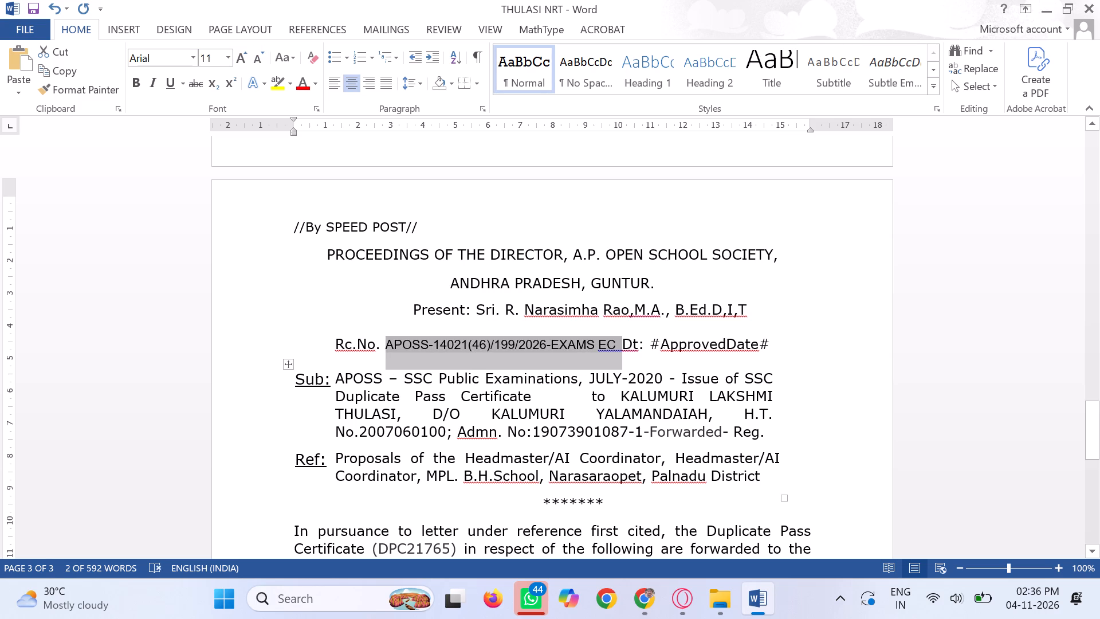
Copy the reformatted file number and switch to Chrome to replace the number in the draft's U.O. Note. No: line with it.
{"action": "key", "text": "ctrl+c"}
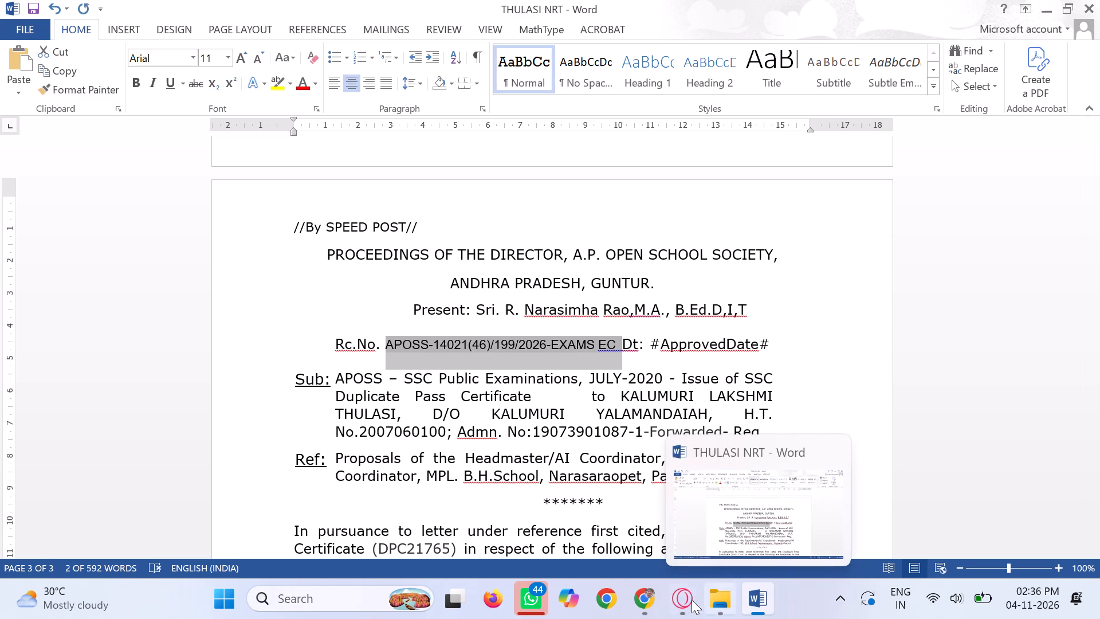
{"action": "left_click", "coordinate": [653, 599]}
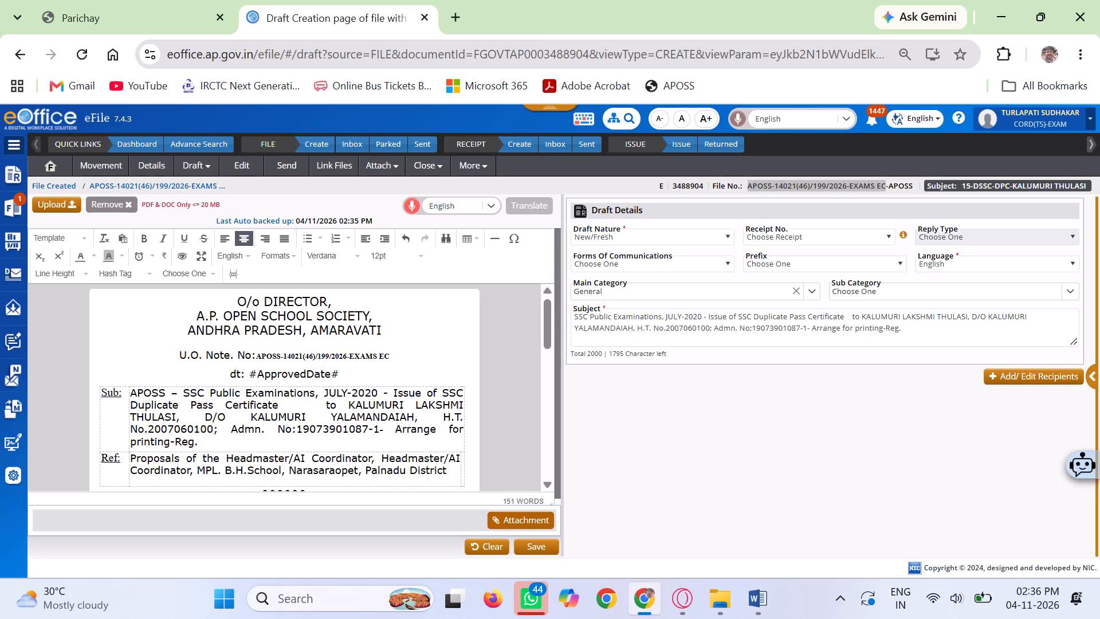
{"action": "left_click_drag", "start_coordinate": [396, 354], "coordinate": [257, 356]}
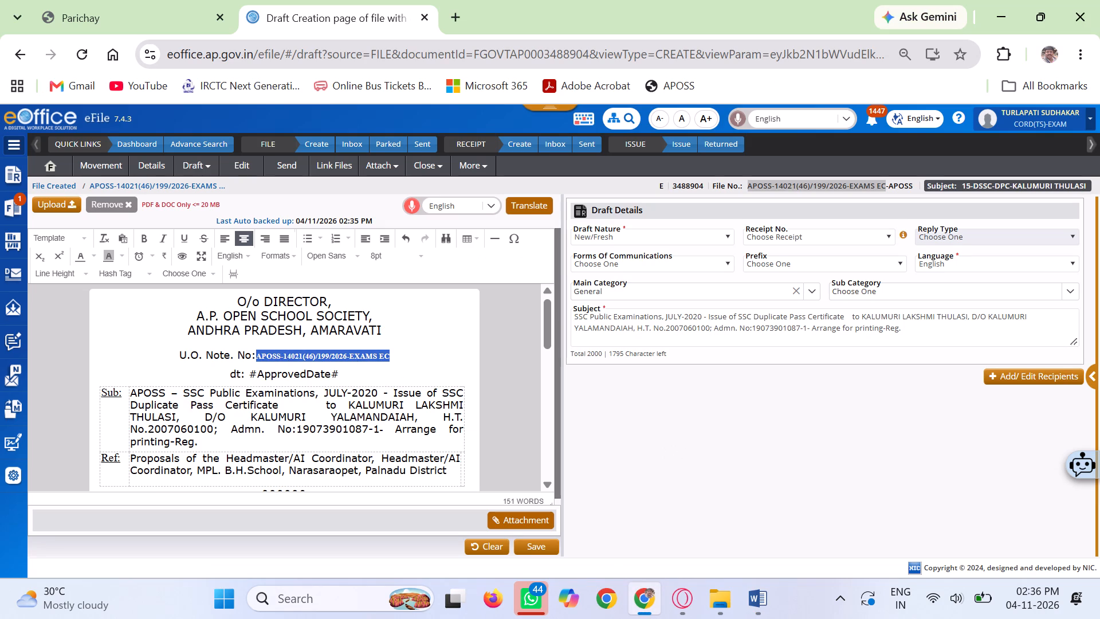
{"action": "key", "text": "ctrl+v"}
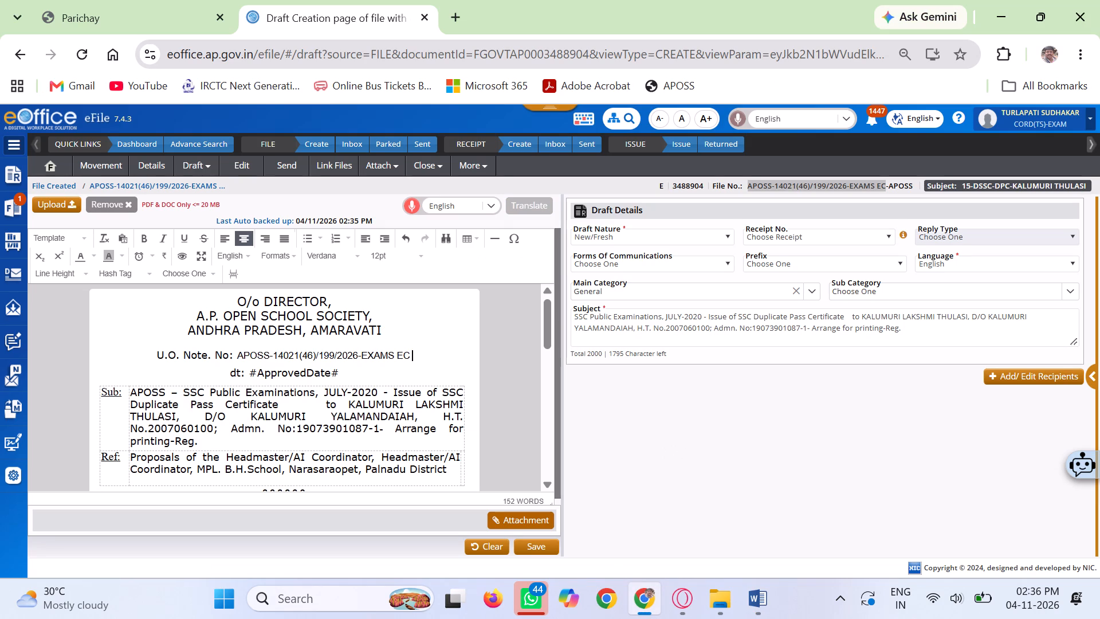
Change the font of the file number in the U.O. Note. No: line to Verdana.
{"action": "left_click_drag", "start_coordinate": [427, 356], "coordinate": [241, 354]}
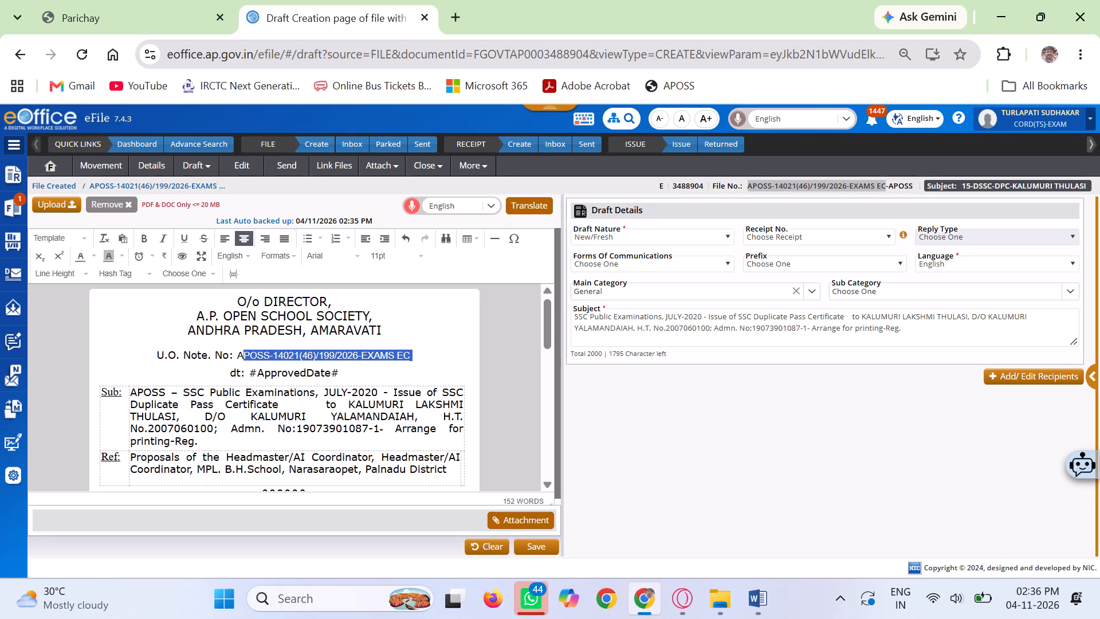
{"action": "left_click_drag", "start_coordinate": [241, 354], "coordinate": [237, 354]}
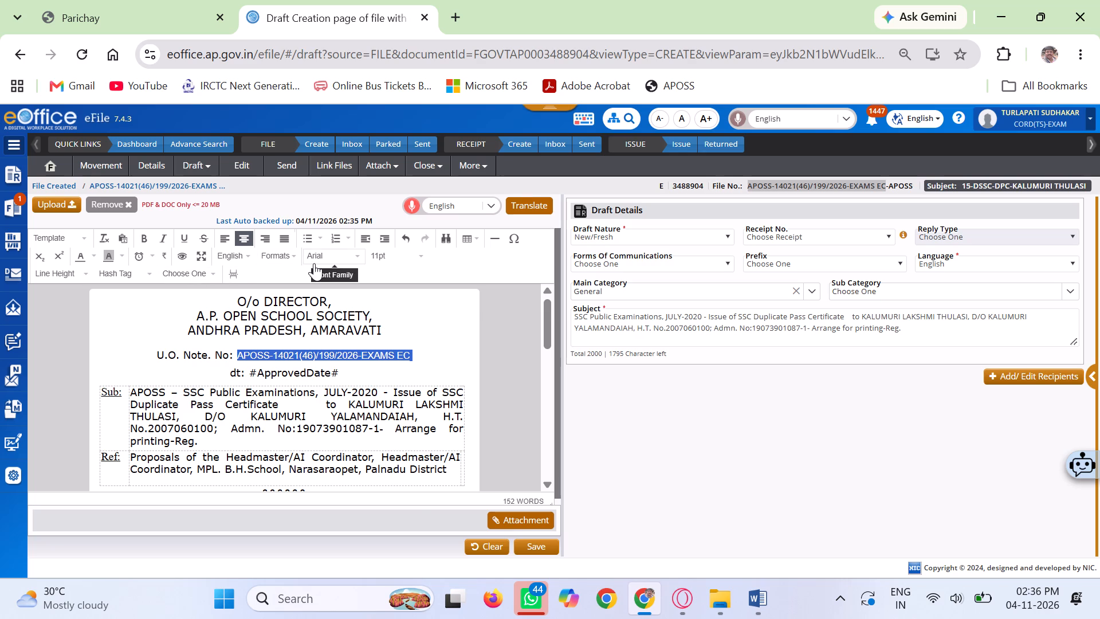
{"action": "left_click", "coordinate": [316, 263]}
{"action": "scroll", "coordinate": [344, 481], "scroll_direction": "down", "scroll_amount": 1}
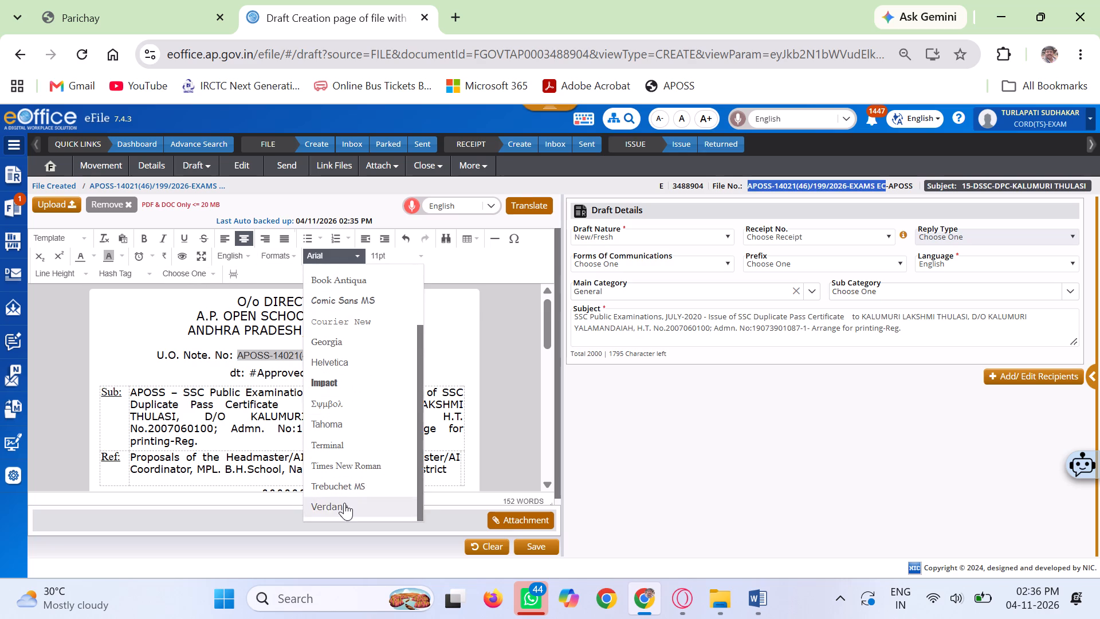
{"action": "left_click", "coordinate": [344, 503]}
{"action": "left_click", "coordinate": [428, 373]}
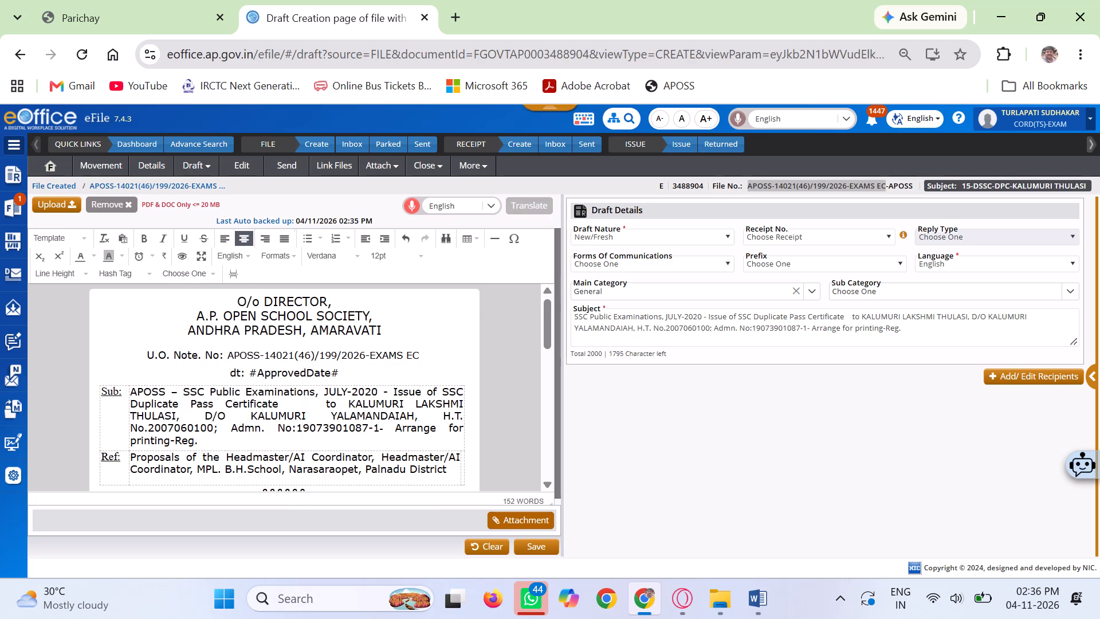
Save the U.O. Note draft.
{"action": "left_click", "coordinate": [545, 544]}
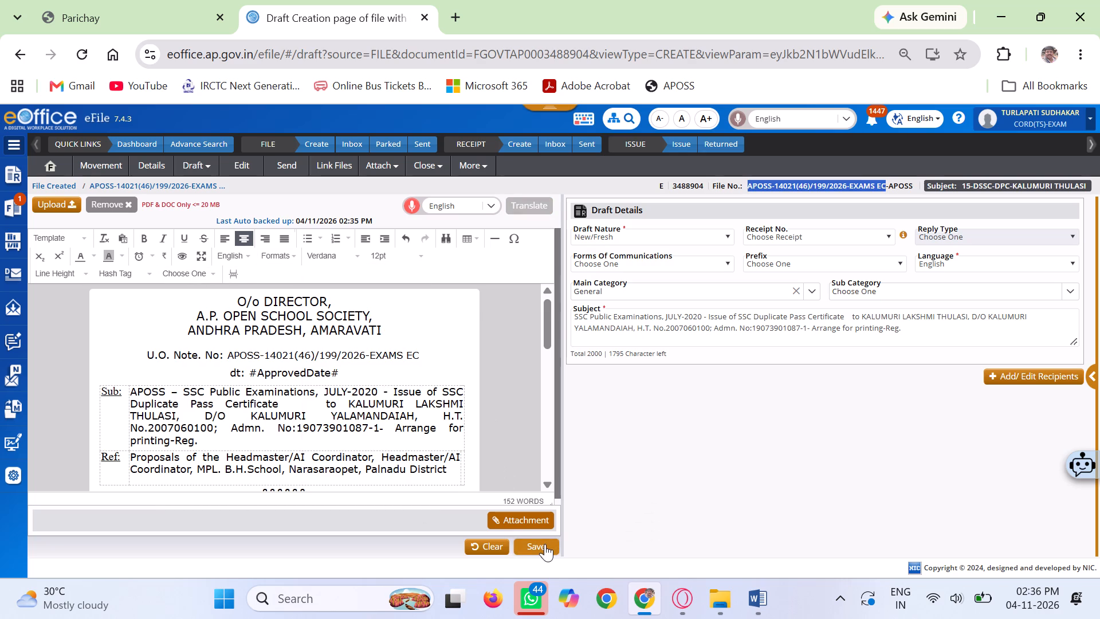
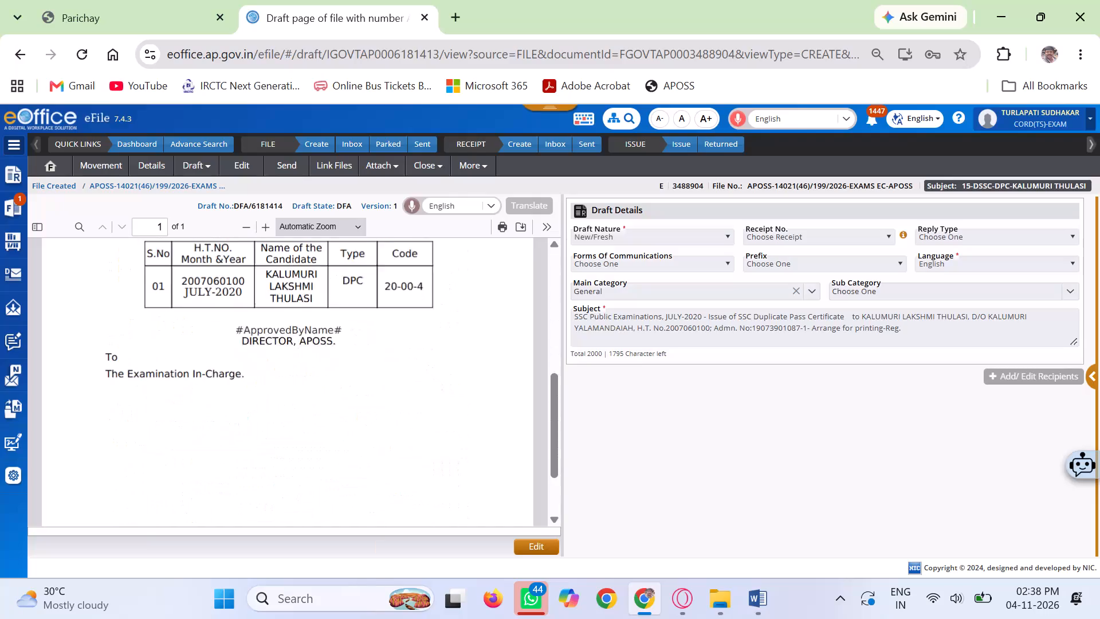
Reopen the U.O. Note draft for editing and delete the repeated "Headmaster/AI Coordinator," from the body paragraph.
{"action": "scroll", "coordinate": [352, 422], "scroll_direction": "up", "scroll_amount": 1}
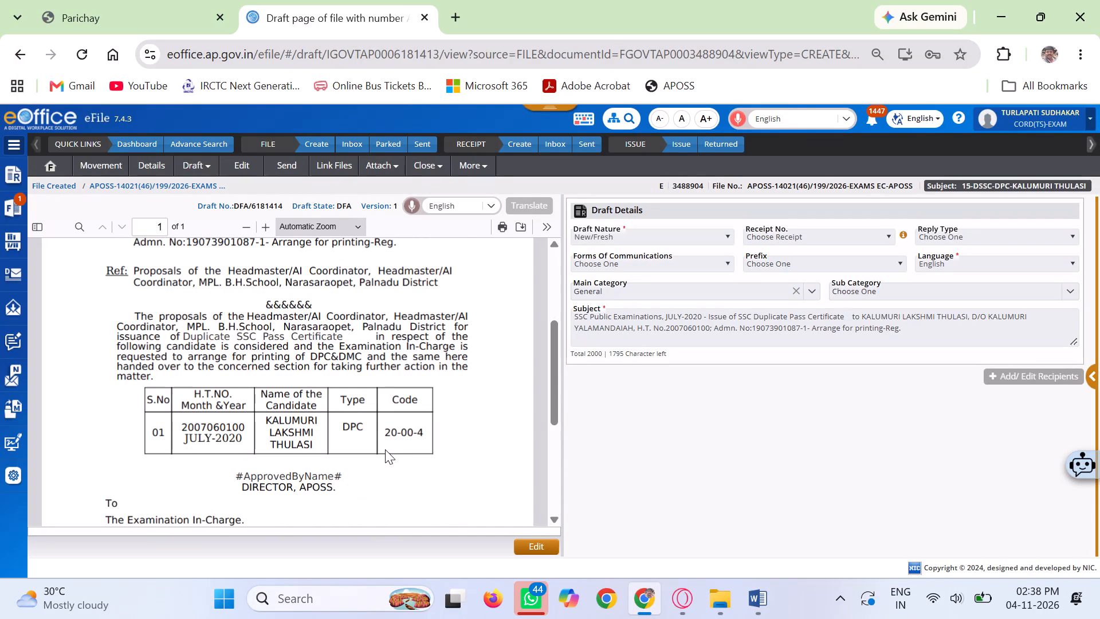
{"action": "scroll", "coordinate": [385, 449], "scroll_direction": "up", "scroll_amount": 1}
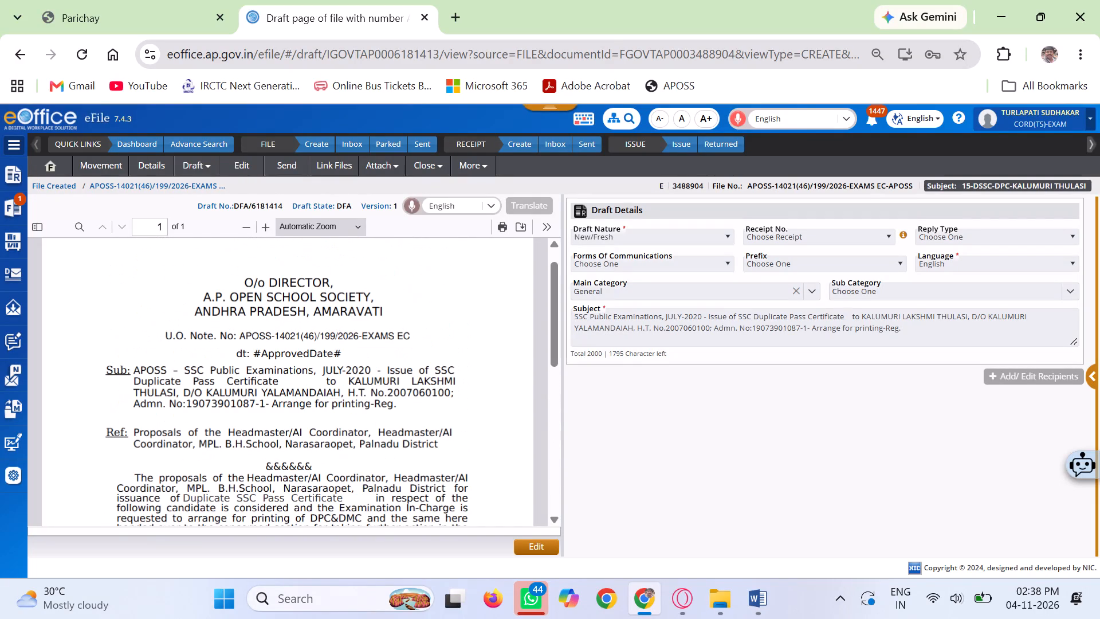
{"action": "scroll", "coordinate": [386, 451], "scroll_direction": "down", "scroll_amount": 1}
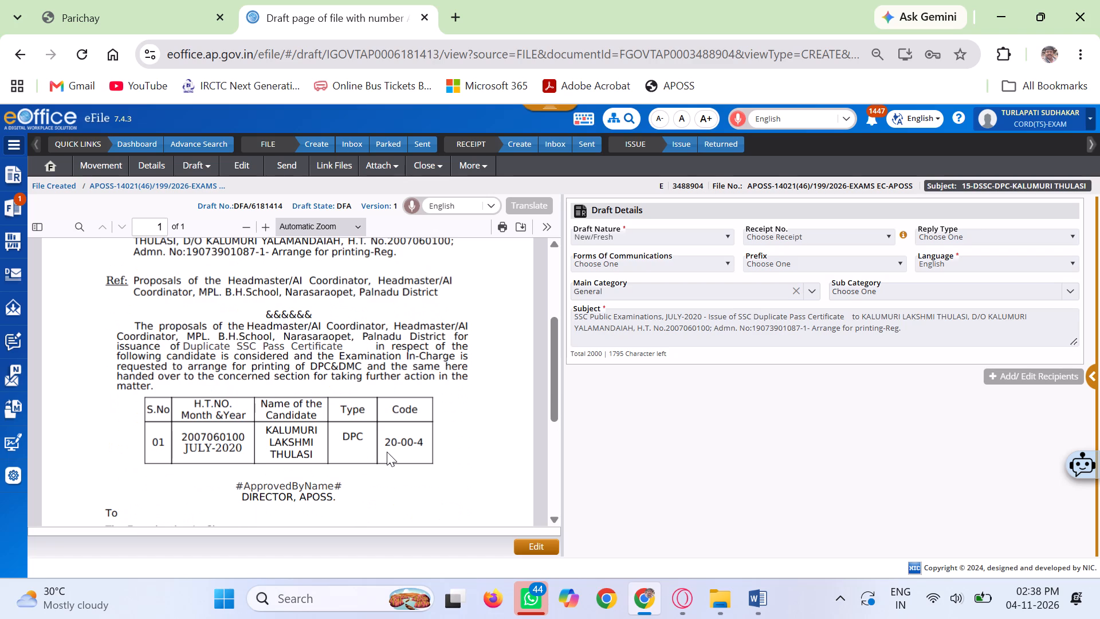
{"action": "left_click", "coordinate": [532, 551]}
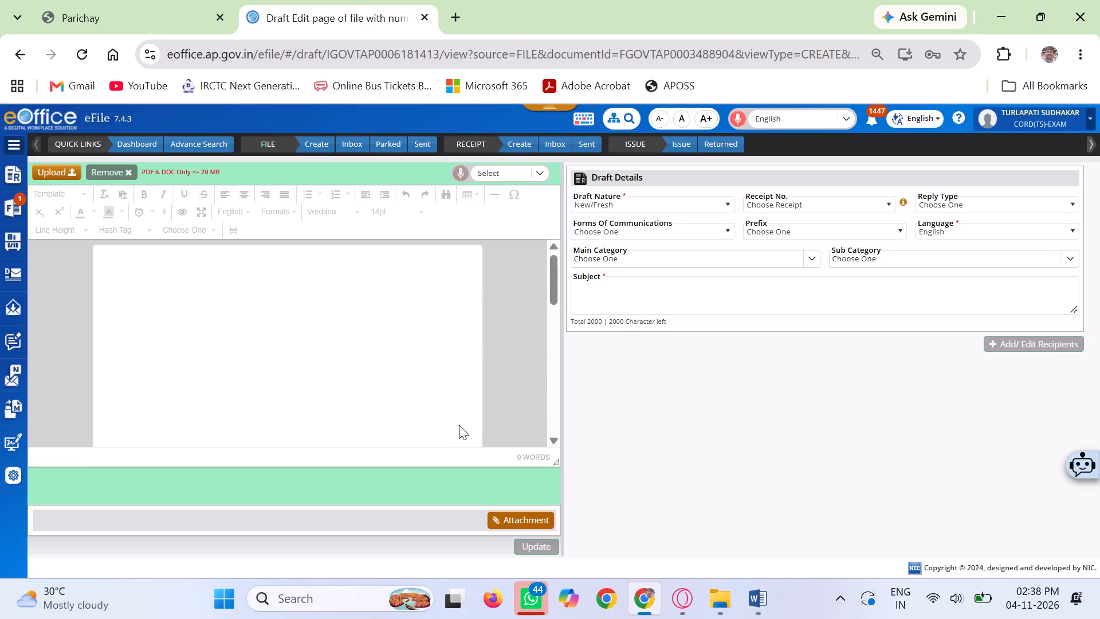
{"action": "scroll", "coordinate": [400, 417], "scroll_direction": "down", "scroll_amount": 1}
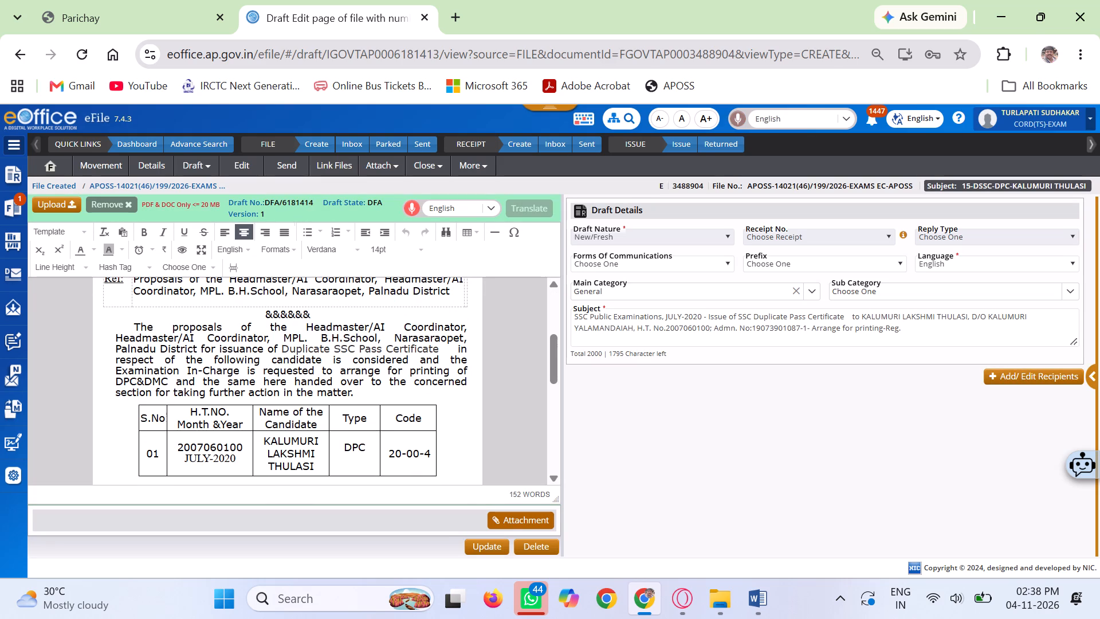
{"action": "left_click_drag", "start_coordinate": [273, 339], "coordinate": [230, 343]}
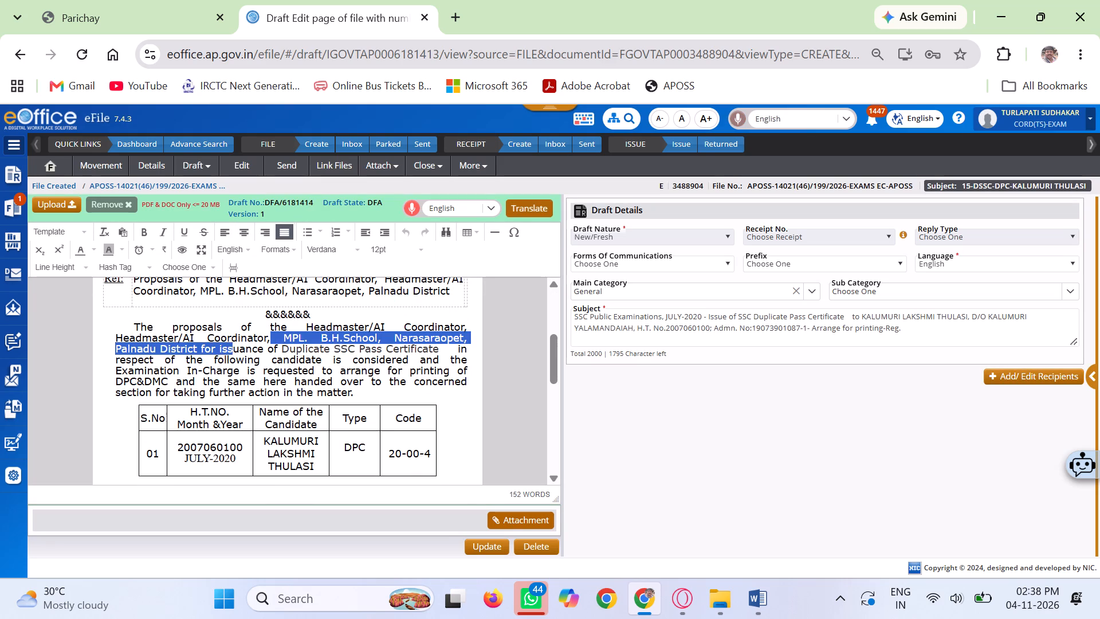
{"action": "left_click_drag", "start_coordinate": [230, 343], "coordinate": [110, 340]}
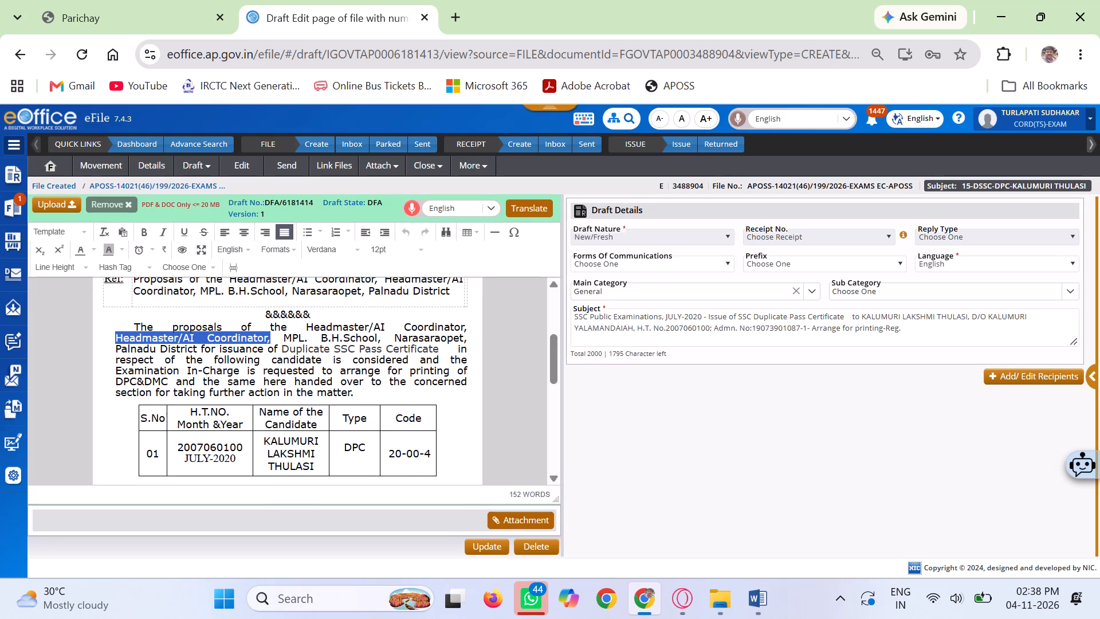
{"action": "key", "text": "BackSpace"}
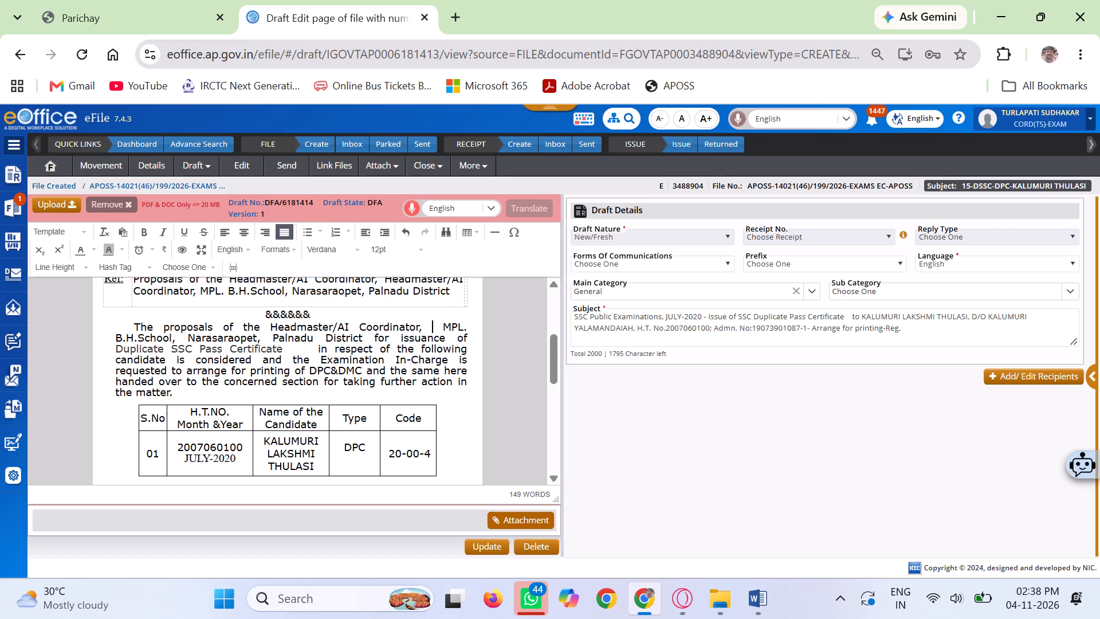
Remove "&DMC" after "DPC" in the body paragraph, keeping a space before "and", and save the draft.
{"action": "scroll", "coordinate": [423, 428], "scroll_direction": "down", "scroll_amount": 1}
{"action": "scroll", "coordinate": [423, 428], "scroll_direction": "up", "scroll_amount": 1}
{"action": "left_click", "coordinate": [364, 374]}
{"action": "key", "text": "BackSpace"}
{"action": "key", "text": "BackSpace"}
{"action": "key", "text": "BackSpace"}
{"action": "key", "text": "BackSpace"}
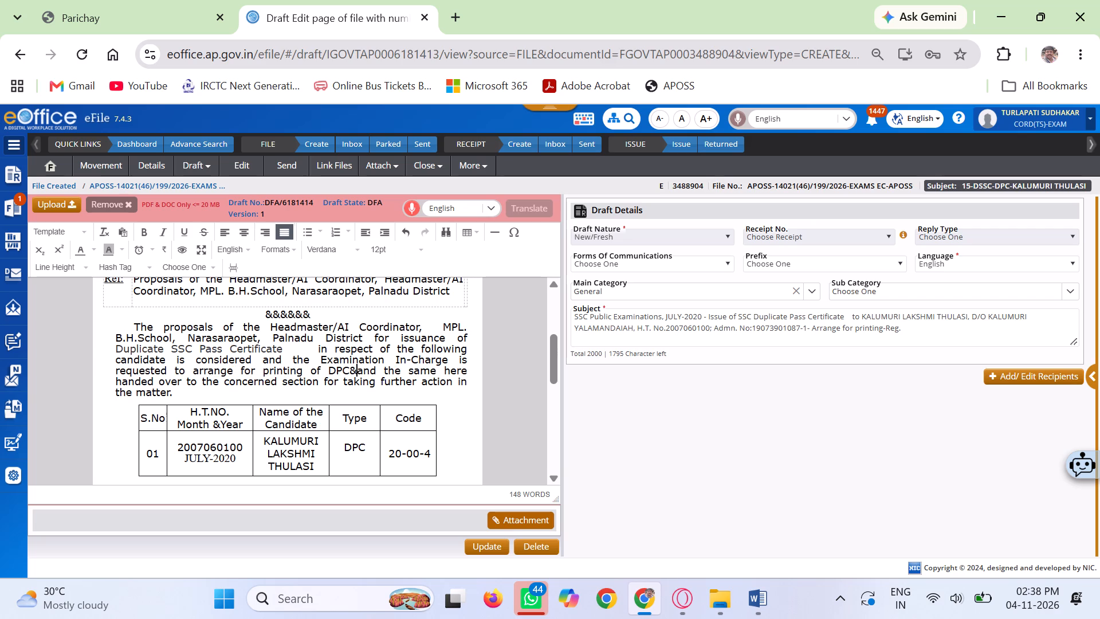
{"action": "key", "text": "BackSpace"}
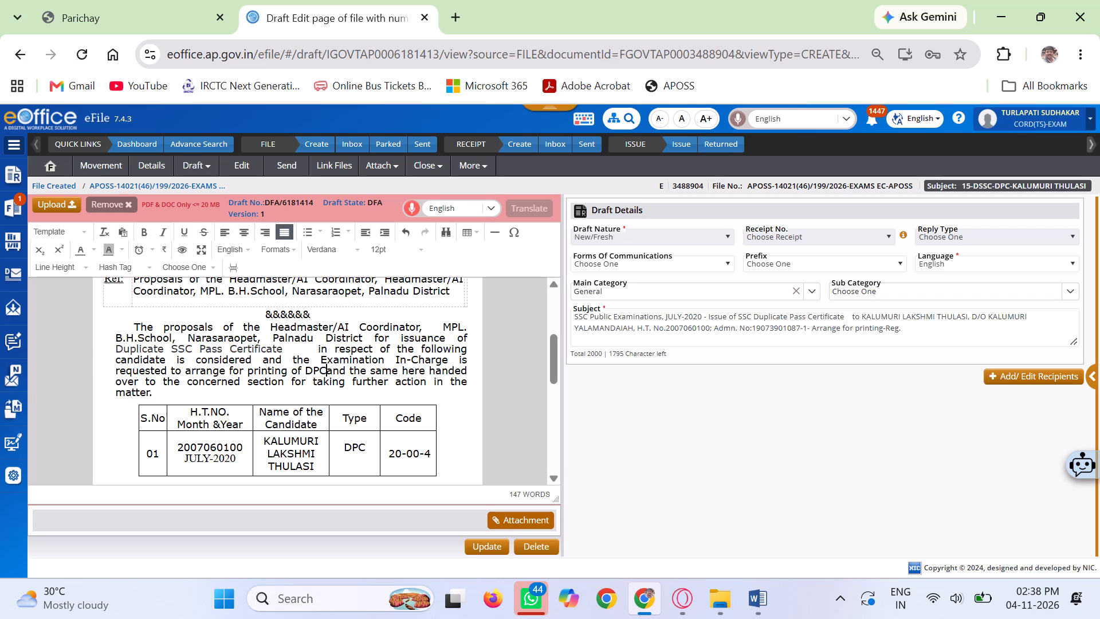
{"action": "key", "text": "space"}
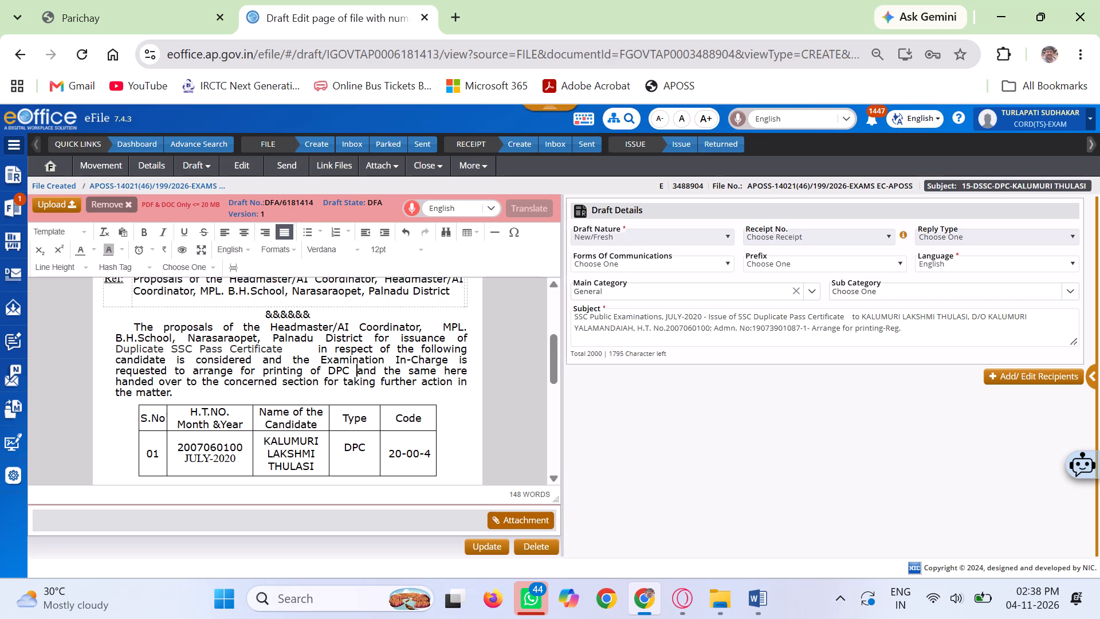
{"action": "left_click", "coordinate": [493, 549]}
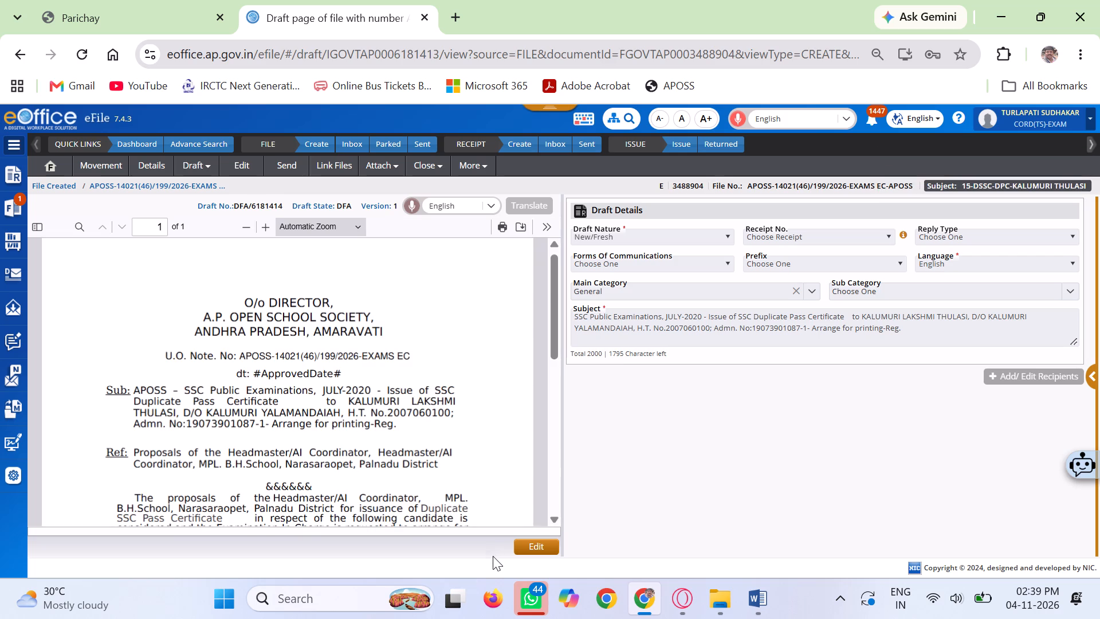
Reopen the draft, insert a blank line between the "&&&&&&" separator and the body paragraph, and save it.
{"action": "scroll", "coordinate": [481, 480], "scroll_direction": "down", "scroll_amount": 1}
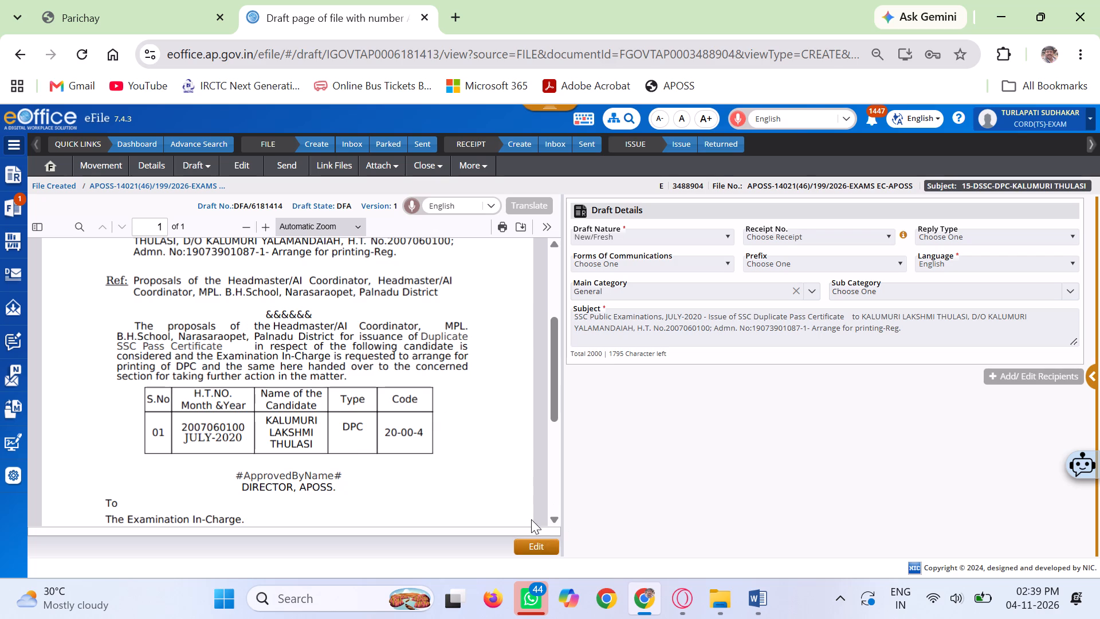
{"action": "left_click", "coordinate": [538, 543]}
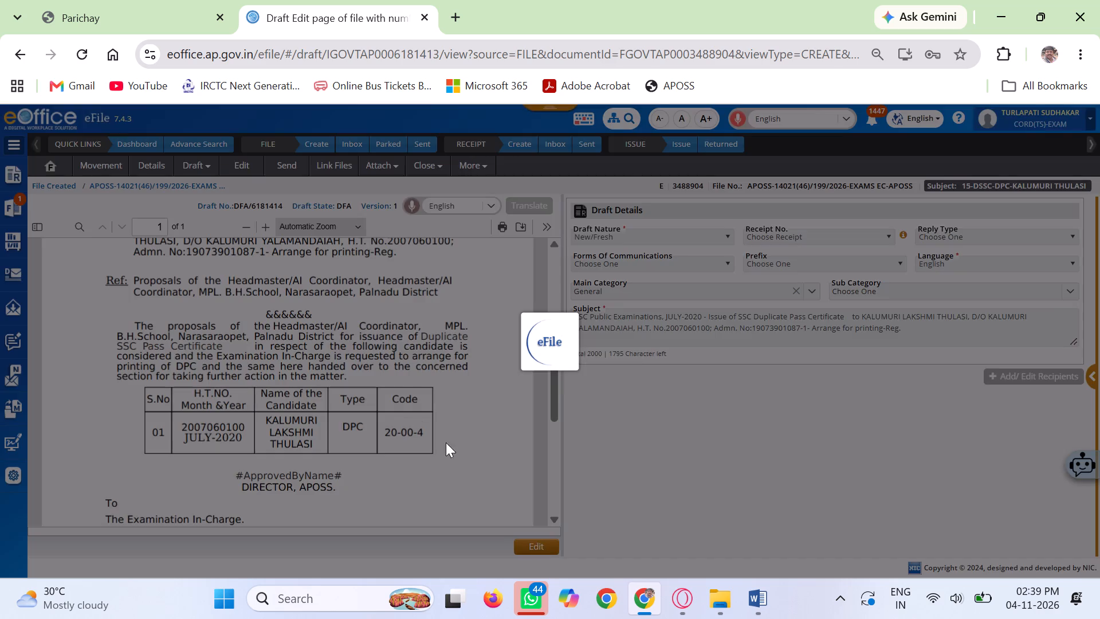
{"action": "scroll", "coordinate": [402, 402], "scroll_direction": "down", "scroll_amount": 1}
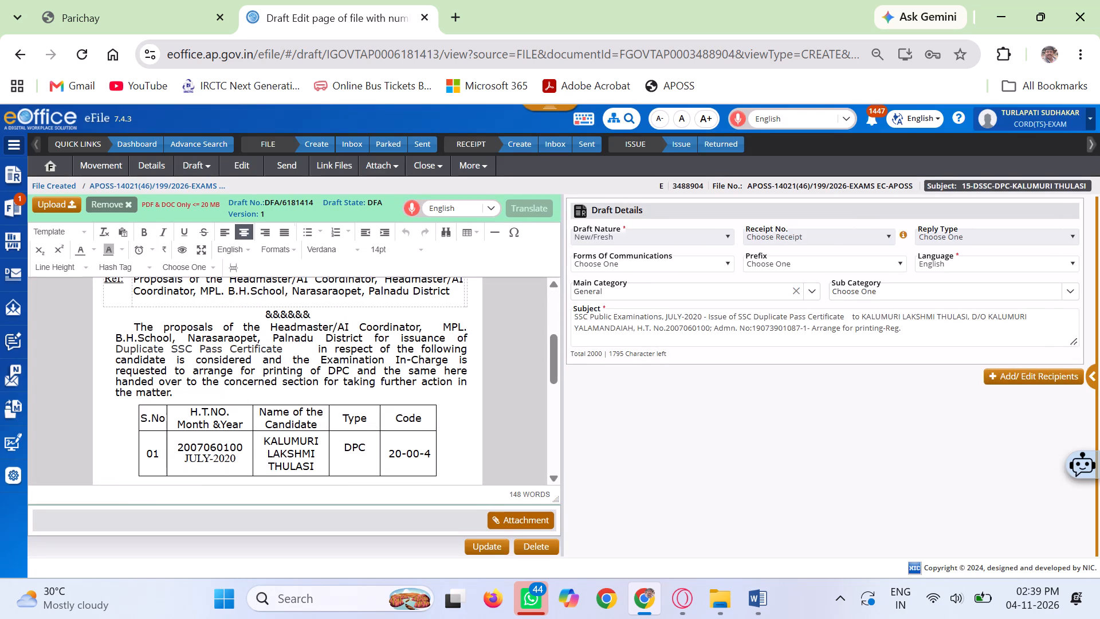
{"action": "left_click", "coordinate": [321, 317]}
{"action": "key", "text": "Return"}
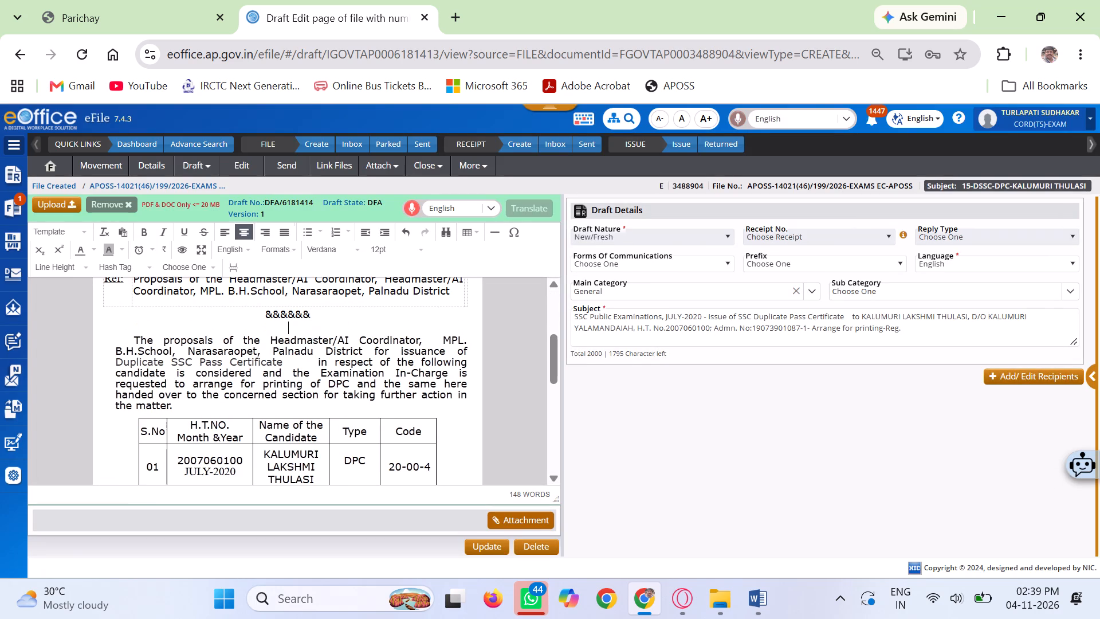
{"action": "left_click", "coordinate": [494, 543]}
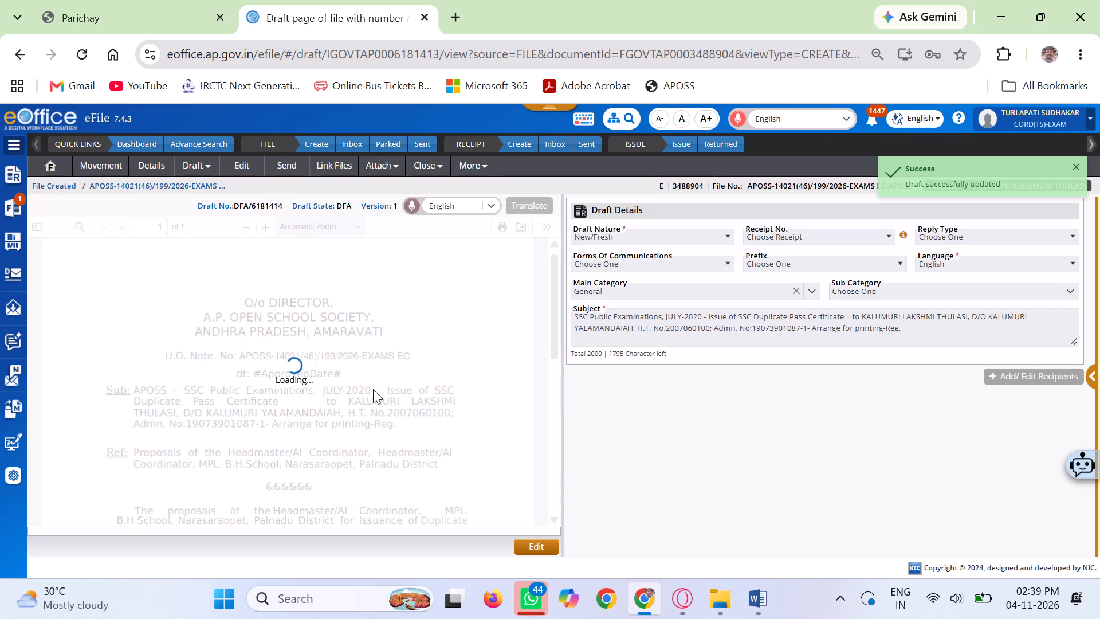
Reopen the draft, slightly widen the label column holding "Sub:" and "Ref:", and save it.
{"action": "scroll", "coordinate": [373, 389], "scroll_direction": "down", "scroll_amount": 5}
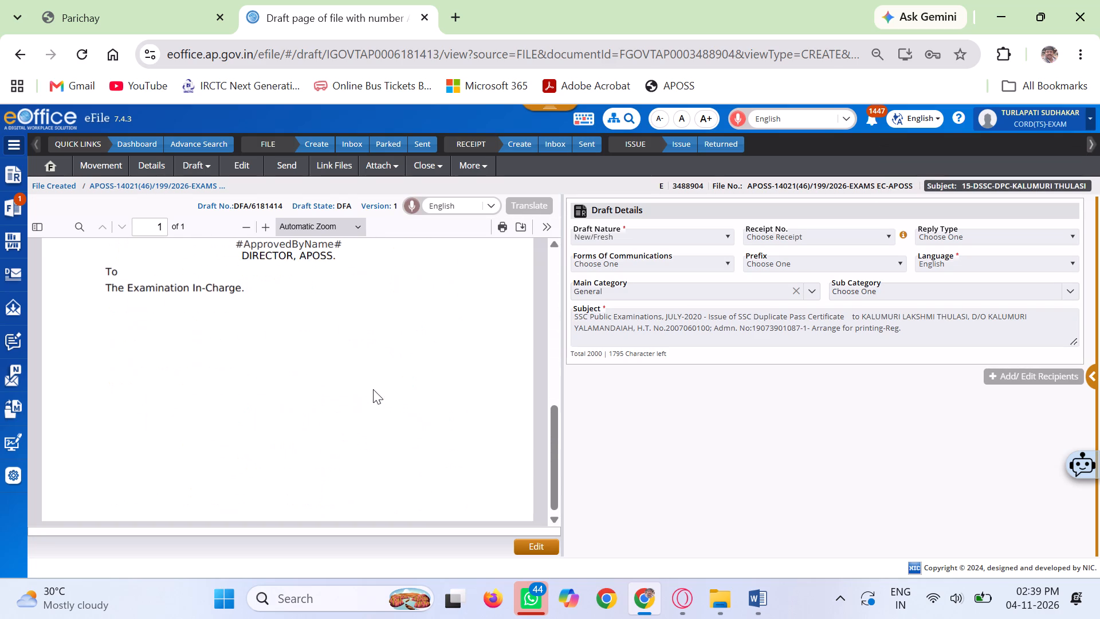
{"action": "scroll", "coordinate": [373, 389], "scroll_direction": "down", "scroll_amount": 9}
{"action": "scroll", "coordinate": [406, 412], "scroll_direction": "up", "scroll_amount": 1}
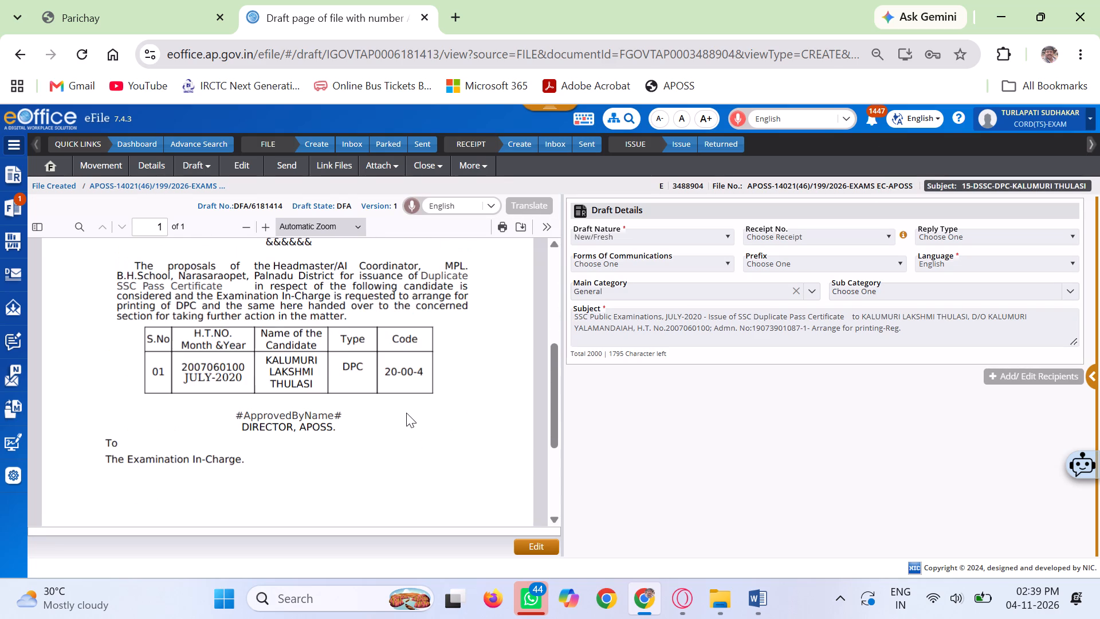
{"action": "scroll", "coordinate": [406, 413], "scroll_direction": "up", "scroll_amount": 1}
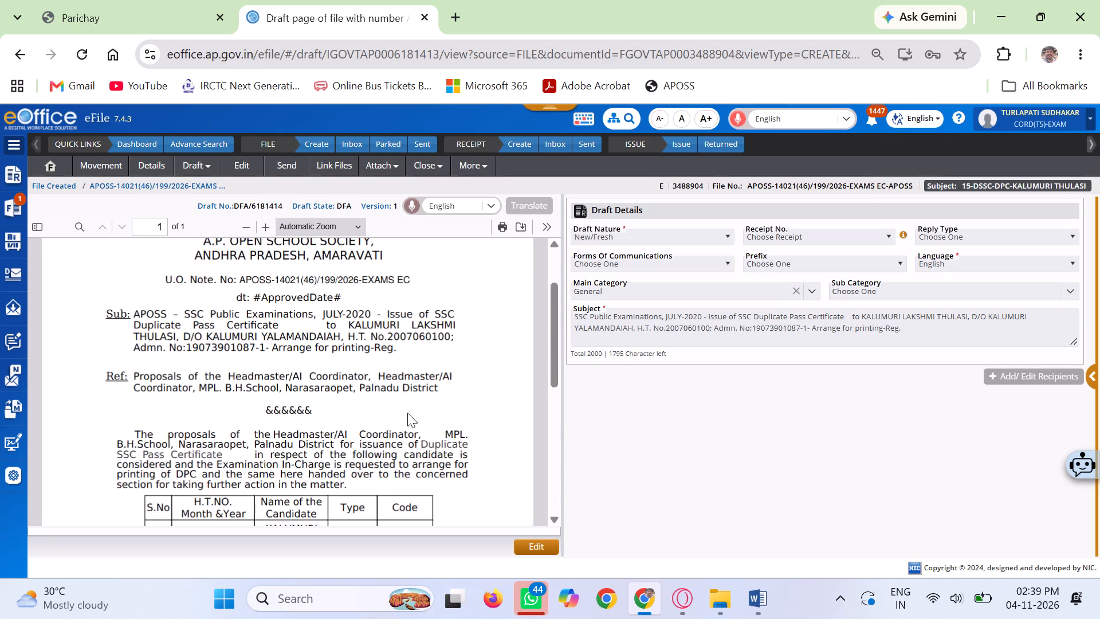
{"action": "left_click", "coordinate": [544, 546]}
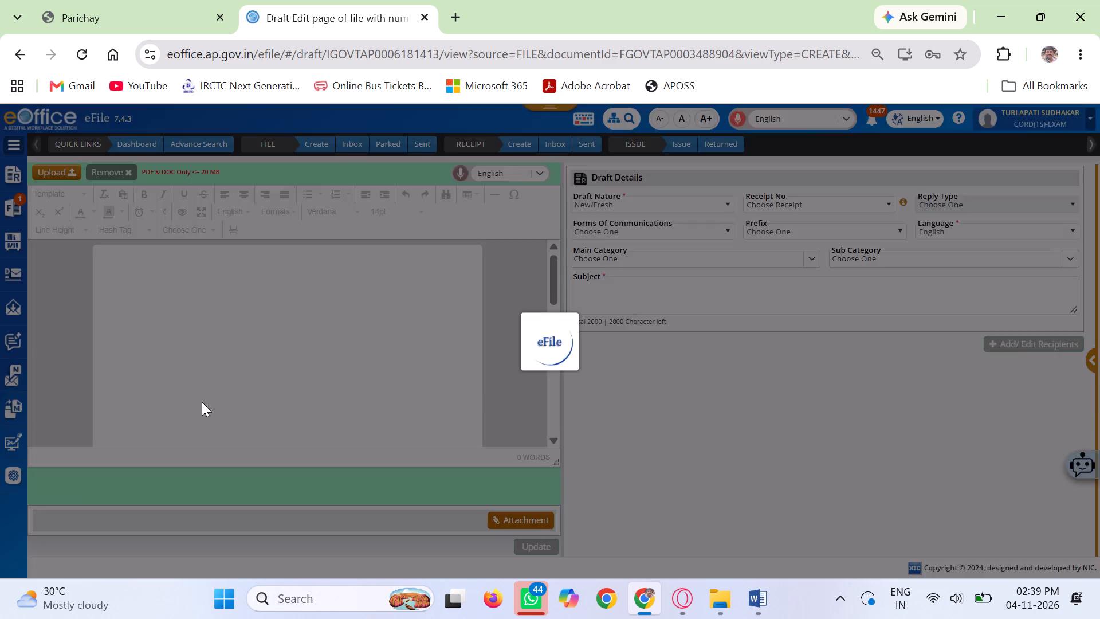
{"action": "left_click_drag", "start_coordinate": [135, 417], "coordinate": [146, 417]}
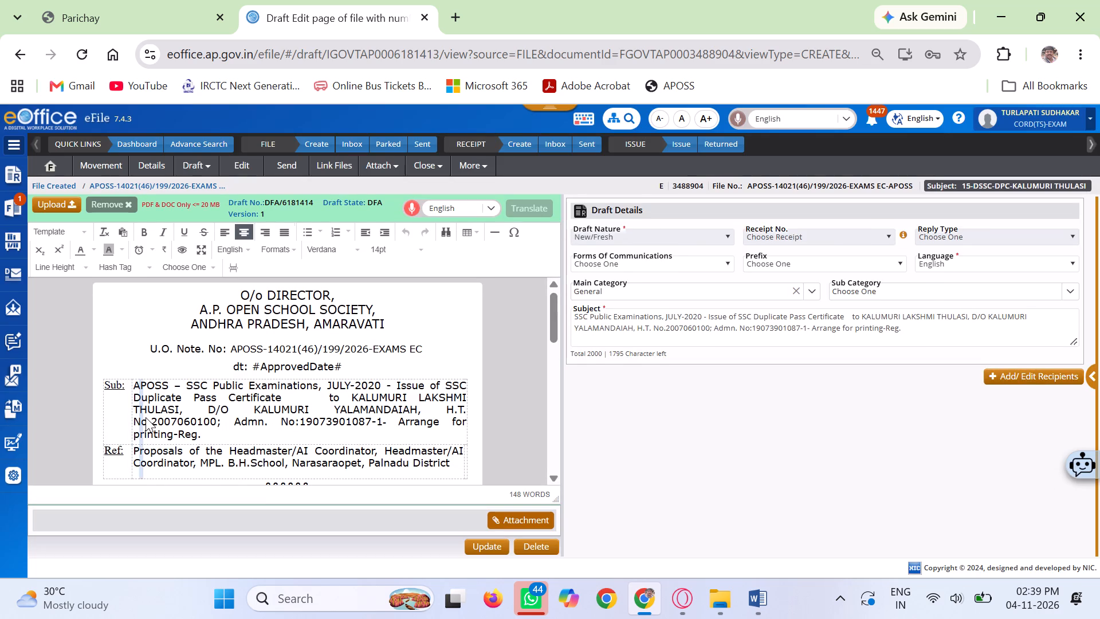
{"action": "left_click_drag", "start_coordinate": [146, 417], "coordinate": [146, 418]}
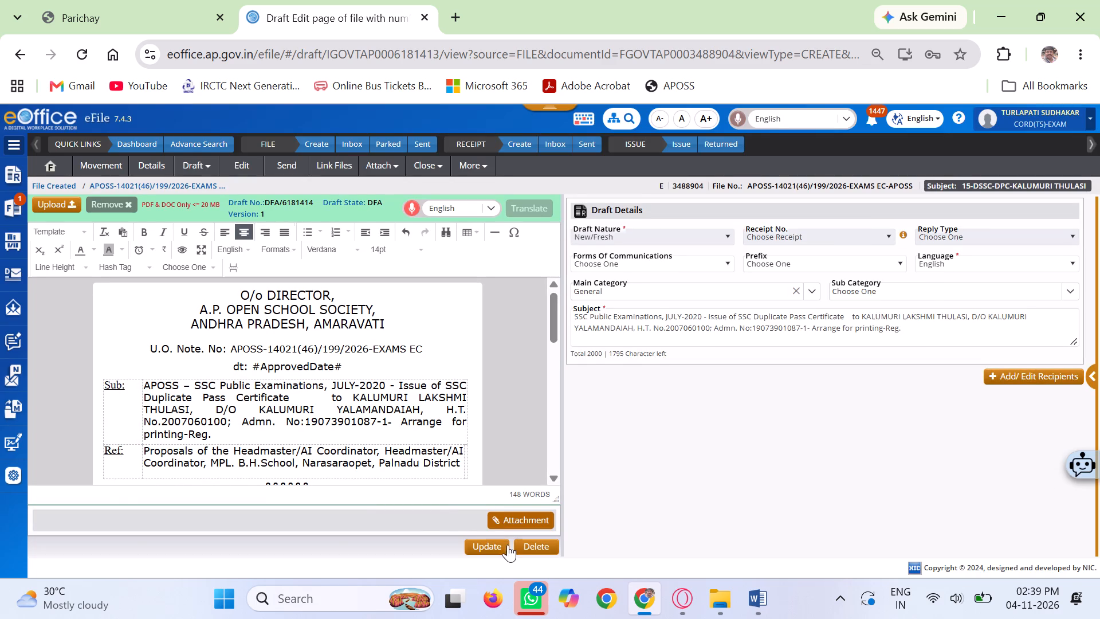
{"action": "left_click", "coordinate": [497, 547]}
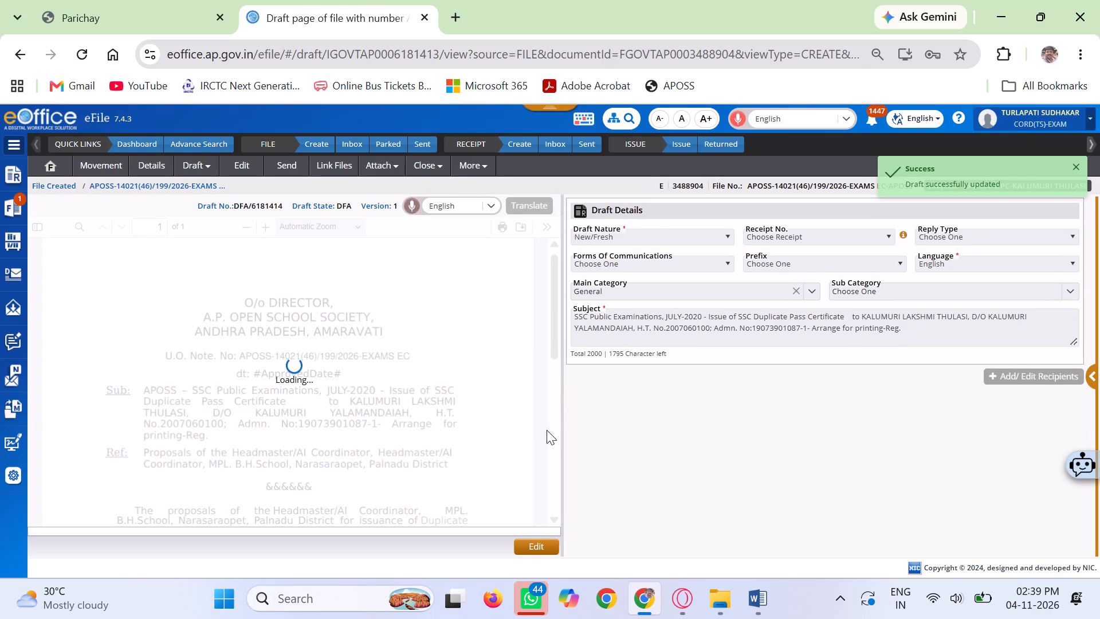
Check the end of the saved draft and go back to the previous page.
{"action": "scroll", "coordinate": [417, 390], "scroll_direction": "down", "scroll_amount": 7}
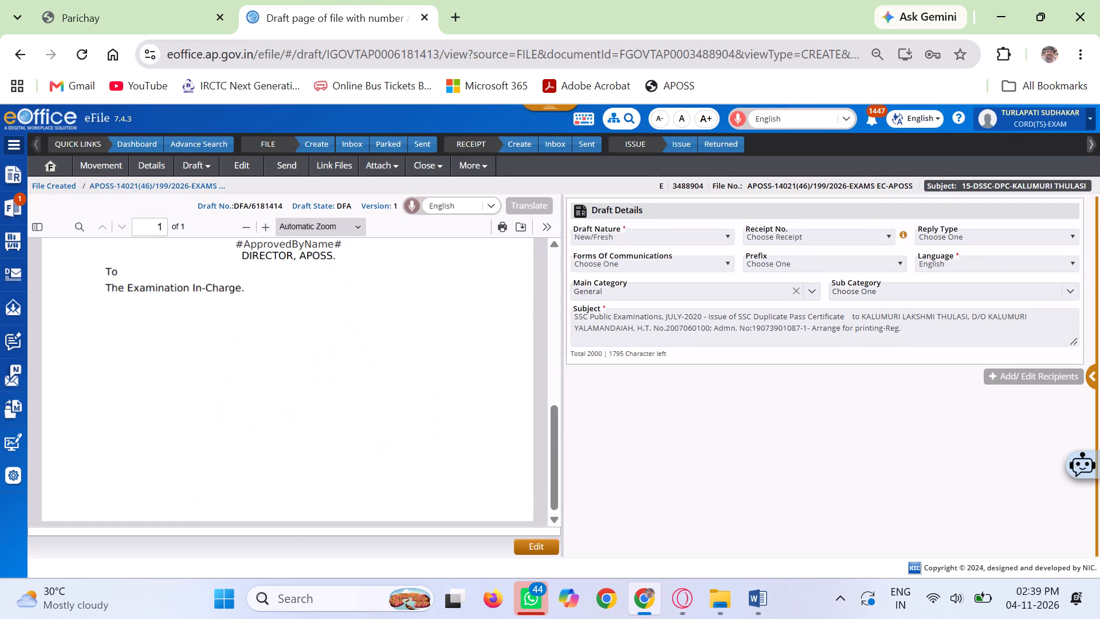
{"action": "left_click", "coordinate": [16, 57]}
Switch to Word and delete the repeated "Headmaster/AI Coordinator," from the U.O. Note's body paragraph.
{"action": "left_click", "coordinate": [763, 609]}
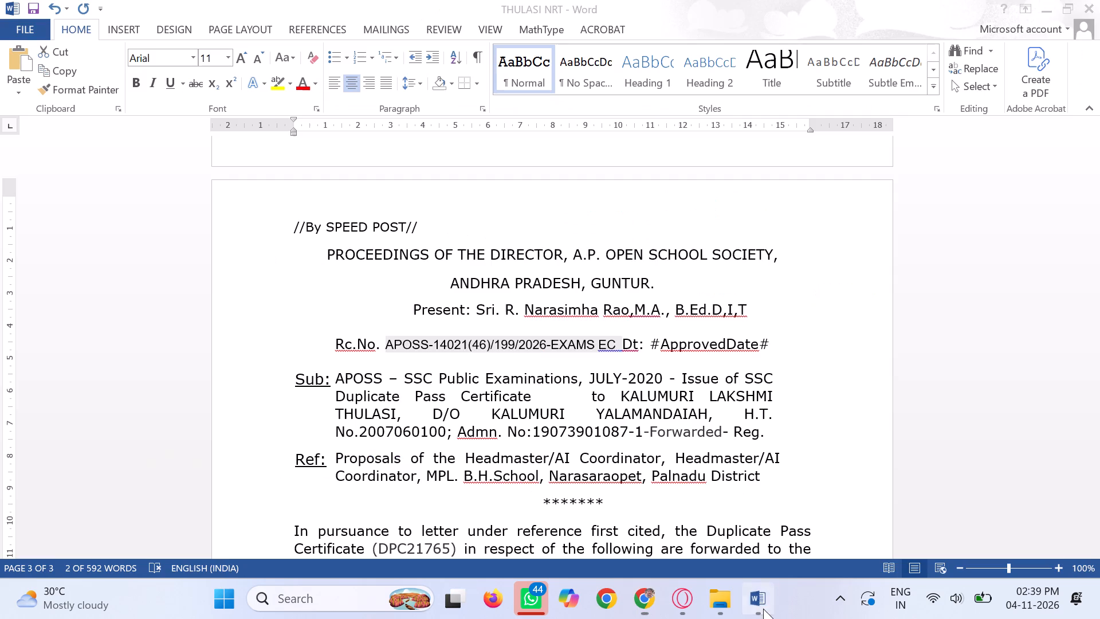
{"action": "scroll", "coordinate": [624, 455], "scroll_direction": "down", "scroll_amount": 2}
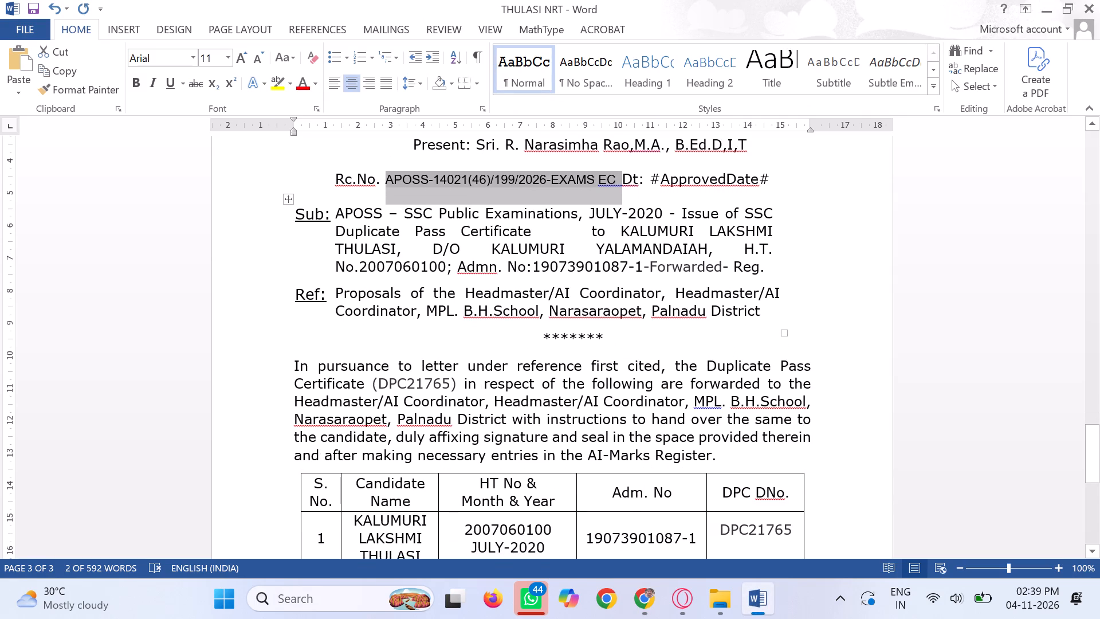
{"action": "scroll", "coordinate": [712, 454], "scroll_direction": "up", "scroll_amount": 10}
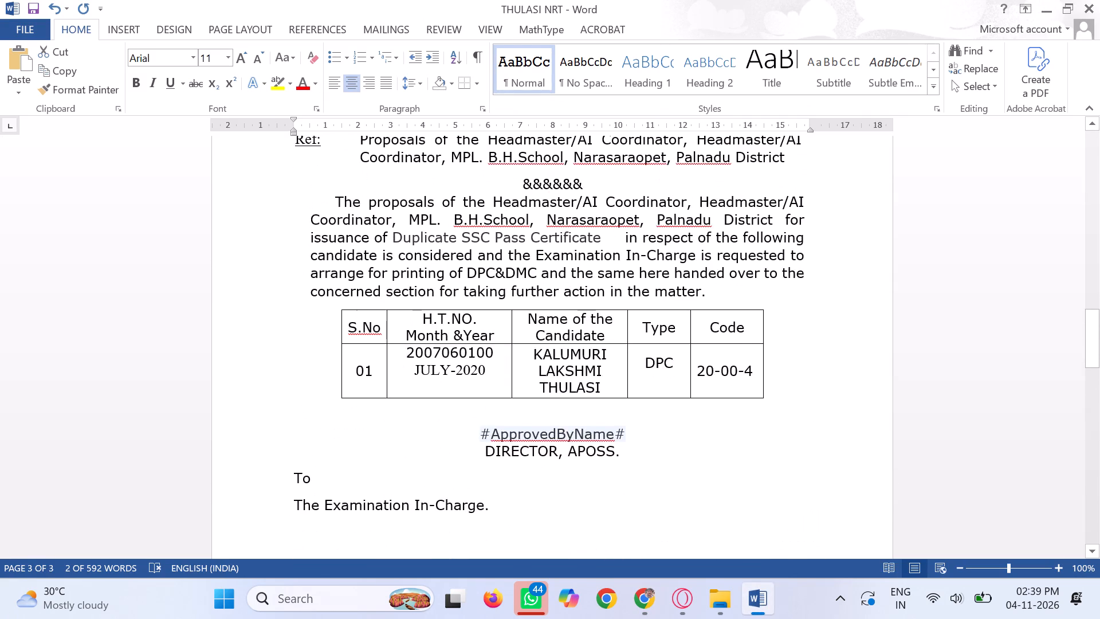
{"action": "scroll", "coordinate": [714, 443], "scroll_direction": "up", "scroll_amount": 1}
{"action": "left_click_drag", "start_coordinate": [696, 287], "coordinate": [643, 302]}
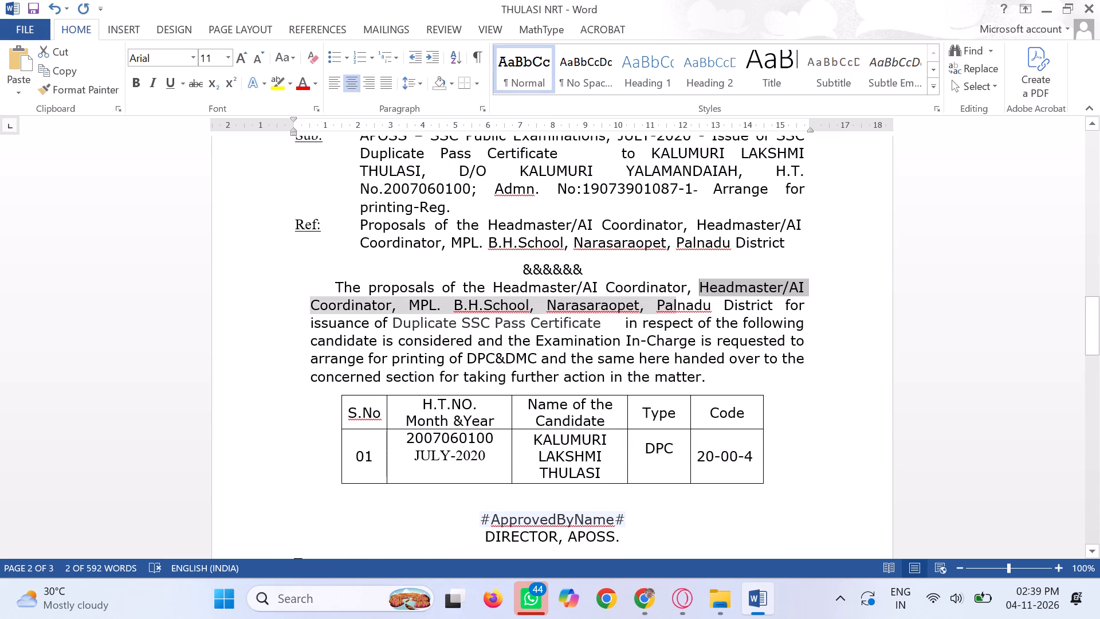
{"action": "left_click_drag", "start_coordinate": [643, 302], "coordinate": [555, 302]}
{"action": "left_click_drag", "start_coordinate": [516, 302], "coordinate": [457, 304]}
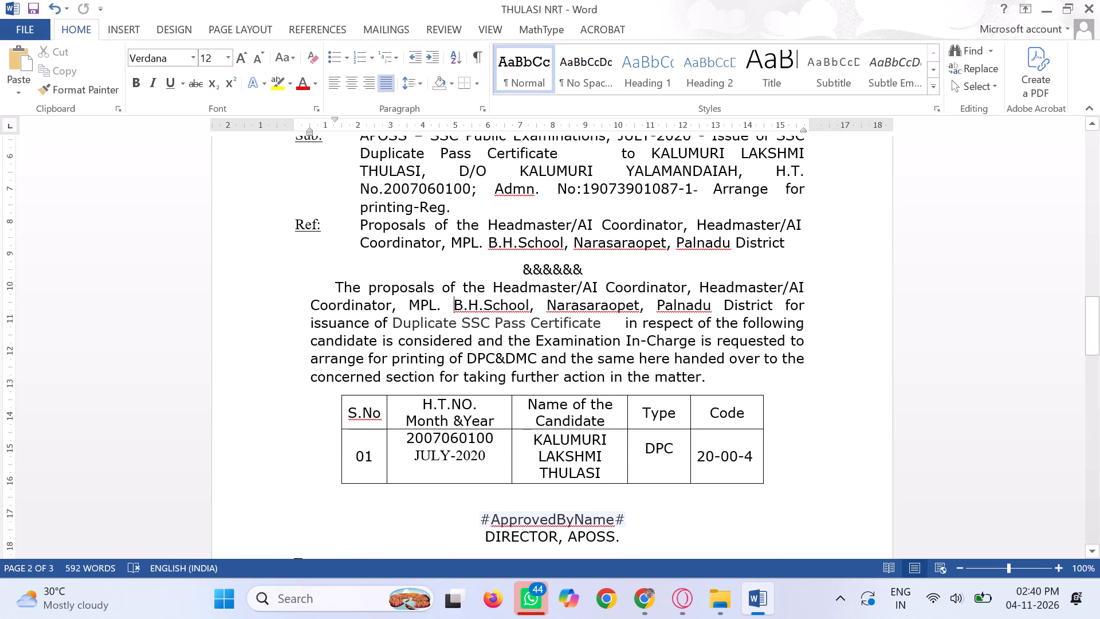
{"action": "left_click_drag", "start_coordinate": [693, 289], "coordinate": [543, 288]}
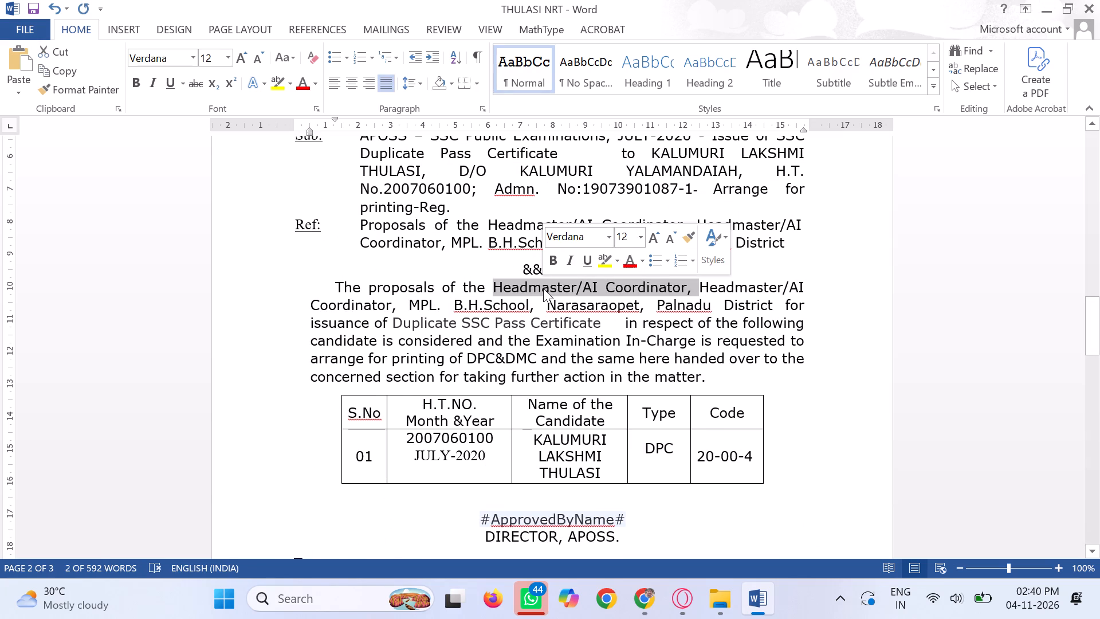
{"action": "key", "text": "BackSpace"}
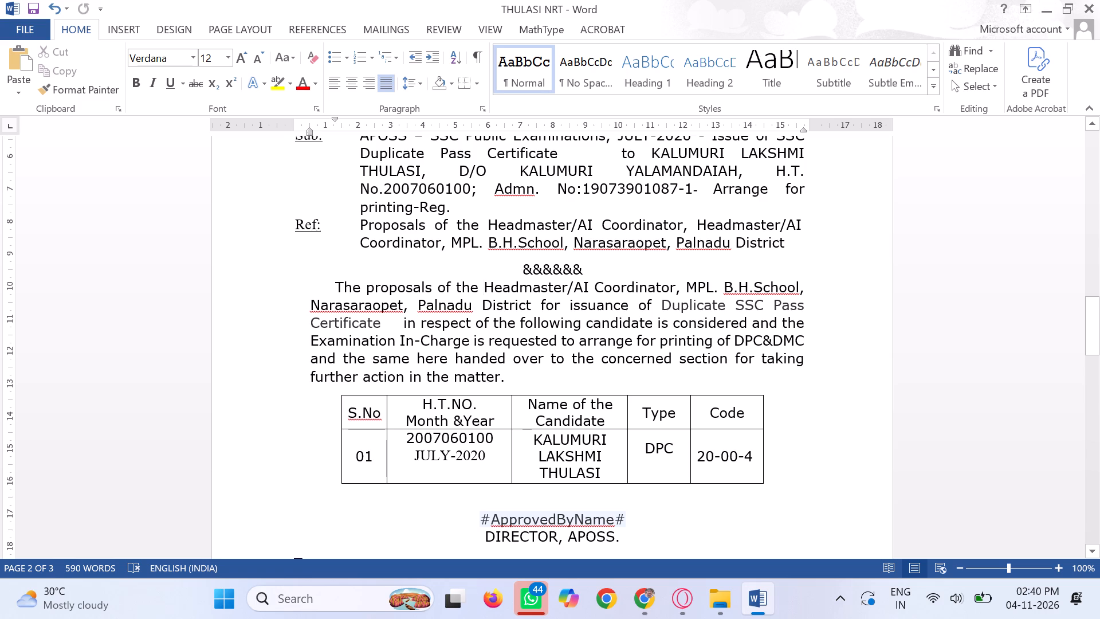
Remove "&DMC" after "DPC" in the Word U.O. Note's body paragraph.
{"action": "left_click_drag", "start_coordinate": [765, 341], "coordinate": [796, 342]}
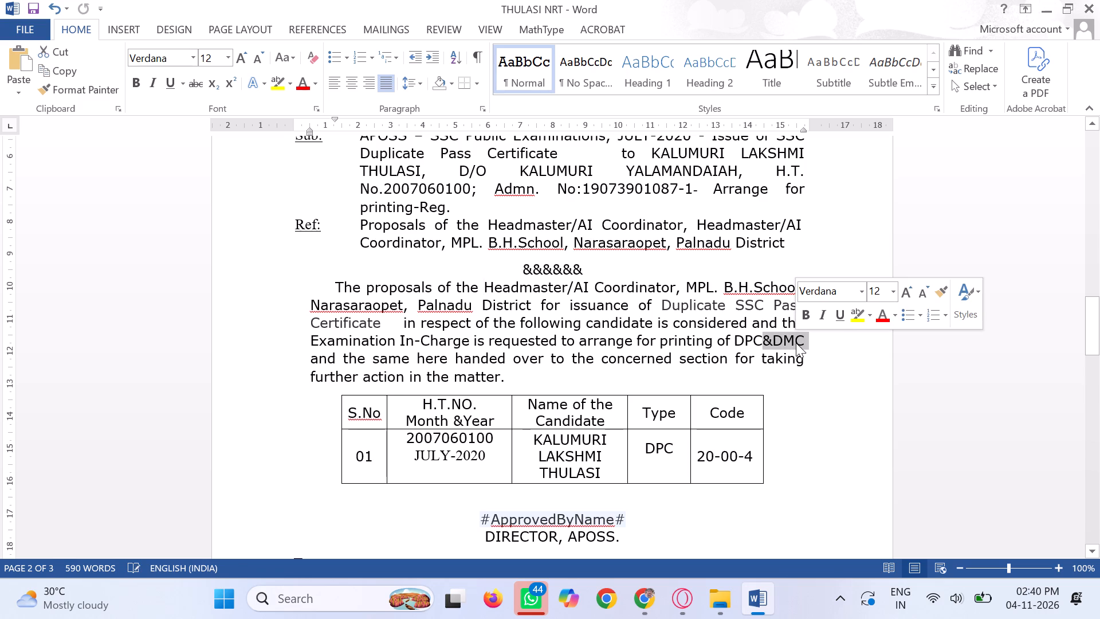
{"action": "key", "text": "BackSpace"}
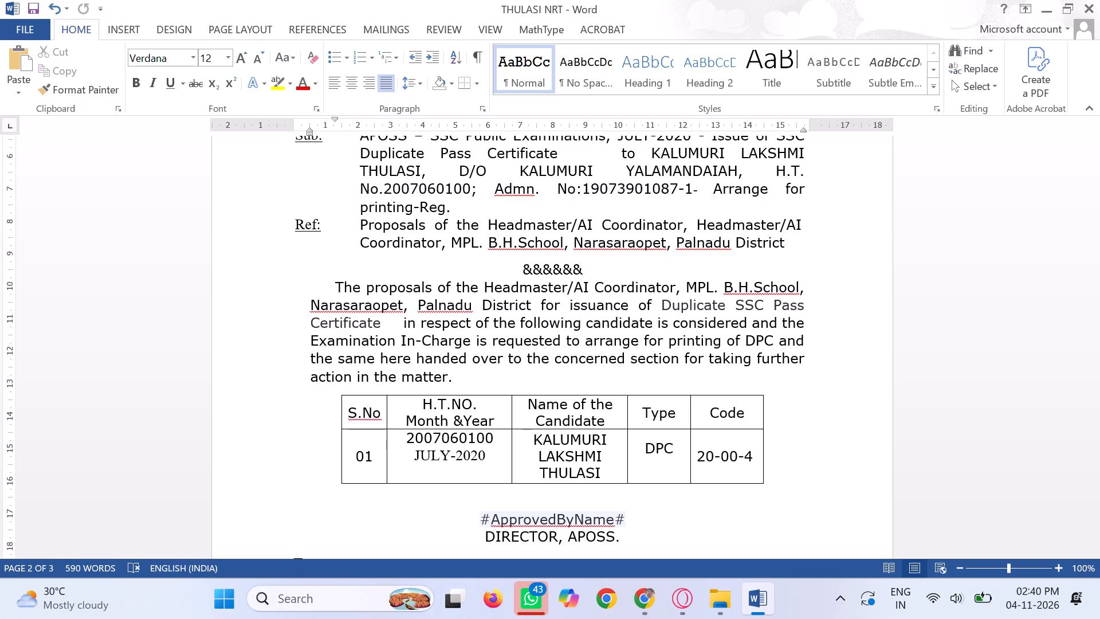
Highlight the DPC number in yellow in both the proceedings' body paragraph and the table's DPC DNo. column.
{"action": "scroll", "coordinate": [767, 322], "scroll_direction": "down", "scroll_amount": 3}
{"action": "scroll", "coordinate": [729, 382], "scroll_direction": "down", "scroll_amount": 11}
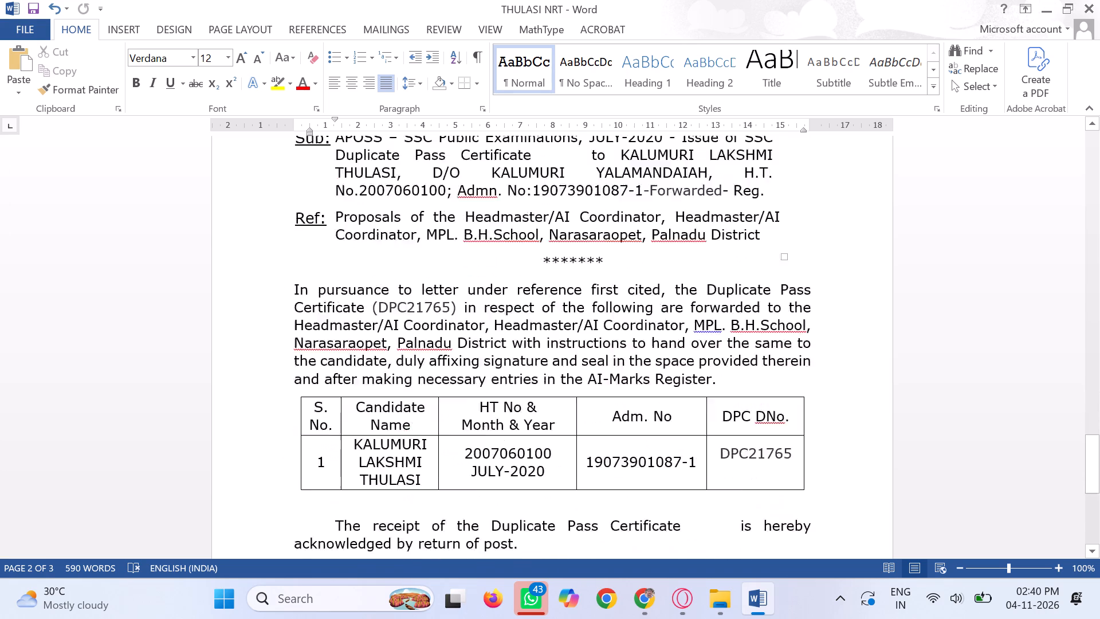
{"action": "scroll", "coordinate": [724, 408], "scroll_direction": "down", "scroll_amount": 1}
{"action": "scroll", "coordinate": [724, 408], "scroll_direction": "up", "scroll_amount": 3}
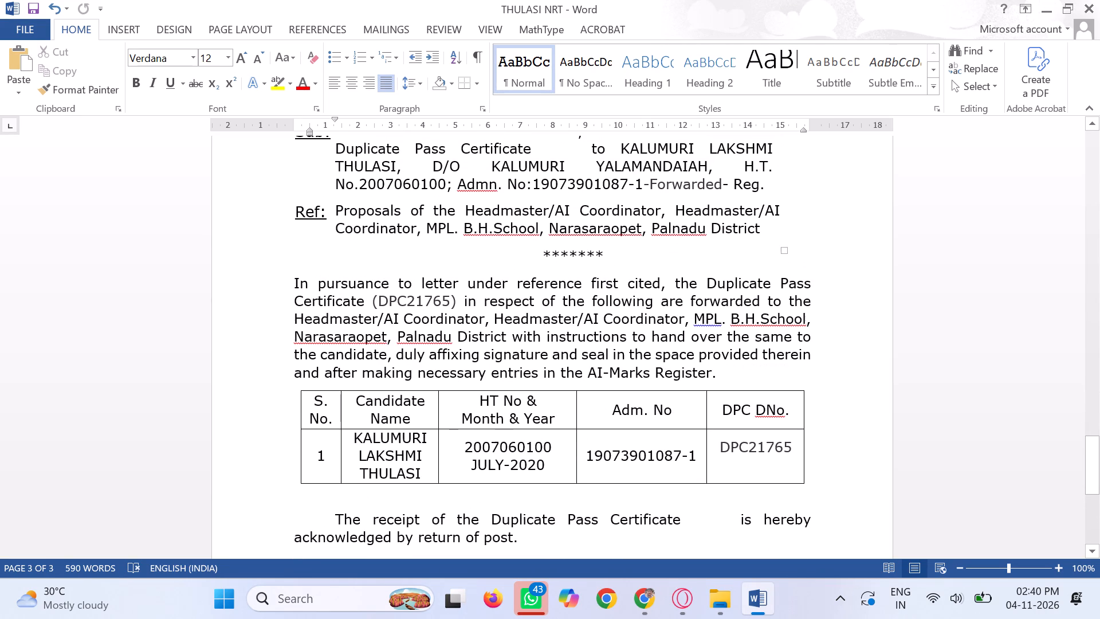
{"action": "left_click_drag", "start_coordinate": [458, 303], "coordinate": [376, 304]}
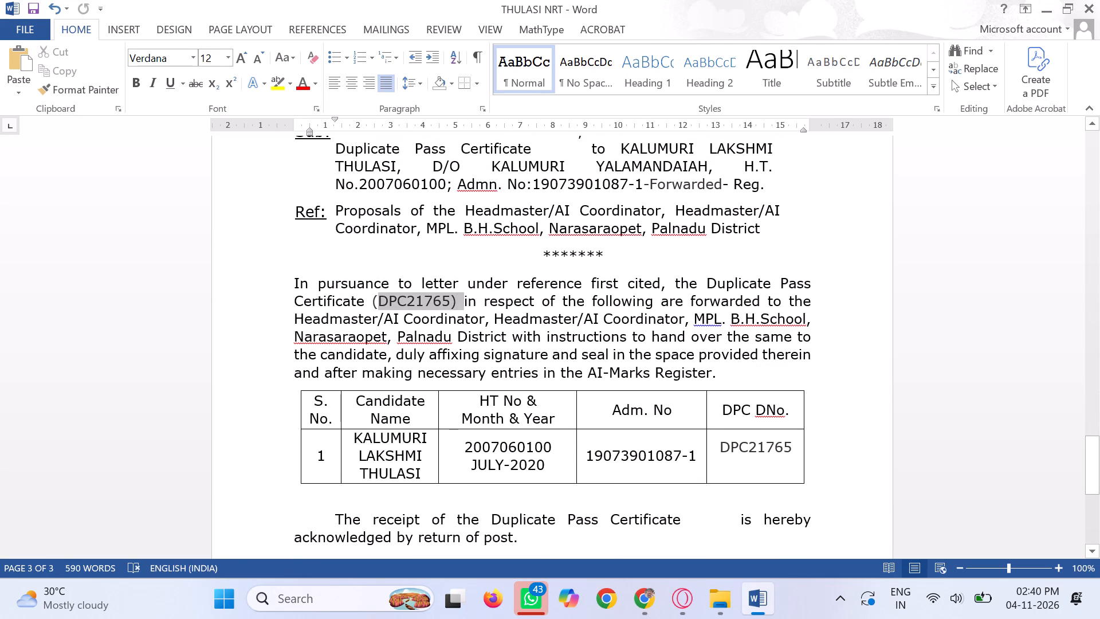
{"action": "left_click_drag", "start_coordinate": [376, 304], "coordinate": [372, 303]}
{"action": "left_click", "coordinate": [437, 284]}
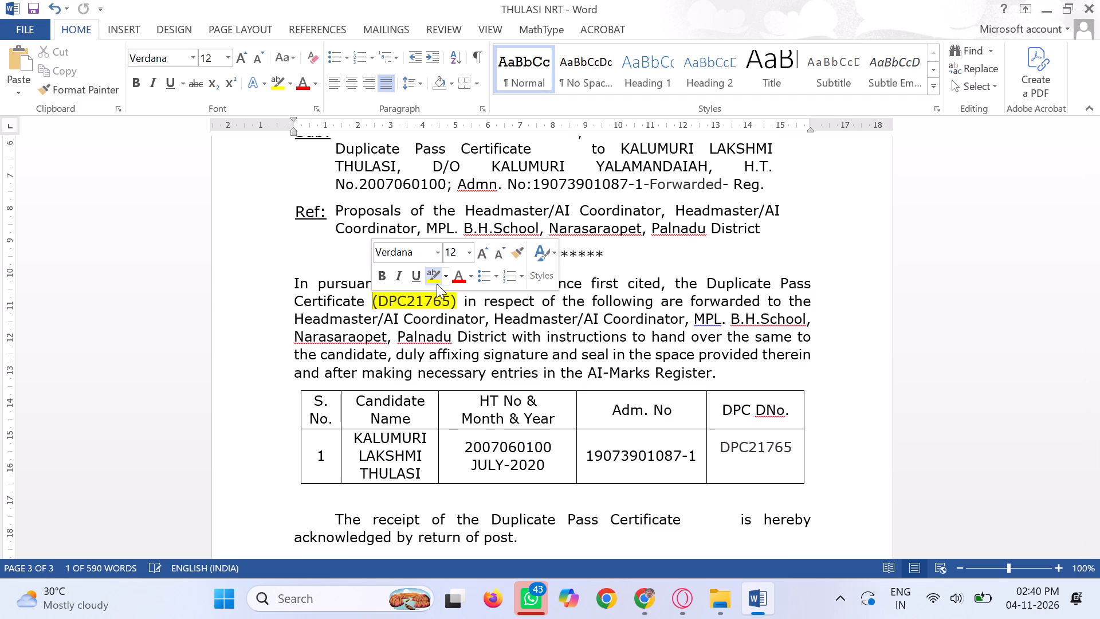
{"action": "left_click_drag", "start_coordinate": [717, 452], "coordinate": [787, 451]}
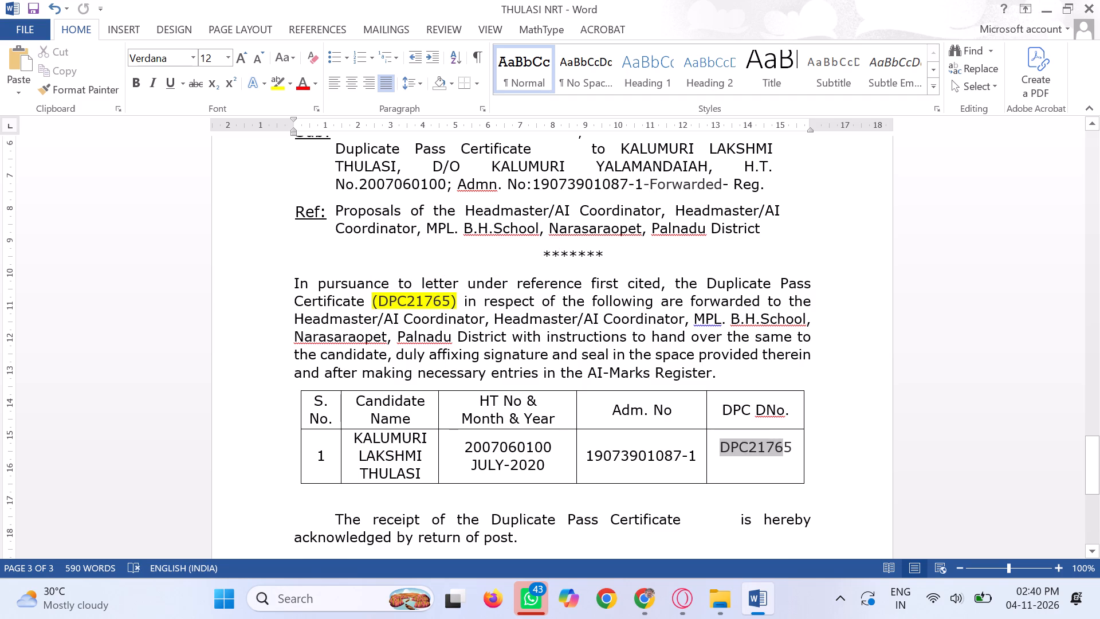
{"action": "left_click_drag", "start_coordinate": [787, 451], "coordinate": [792, 451]}
{"action": "left_click", "coordinate": [854, 511]}
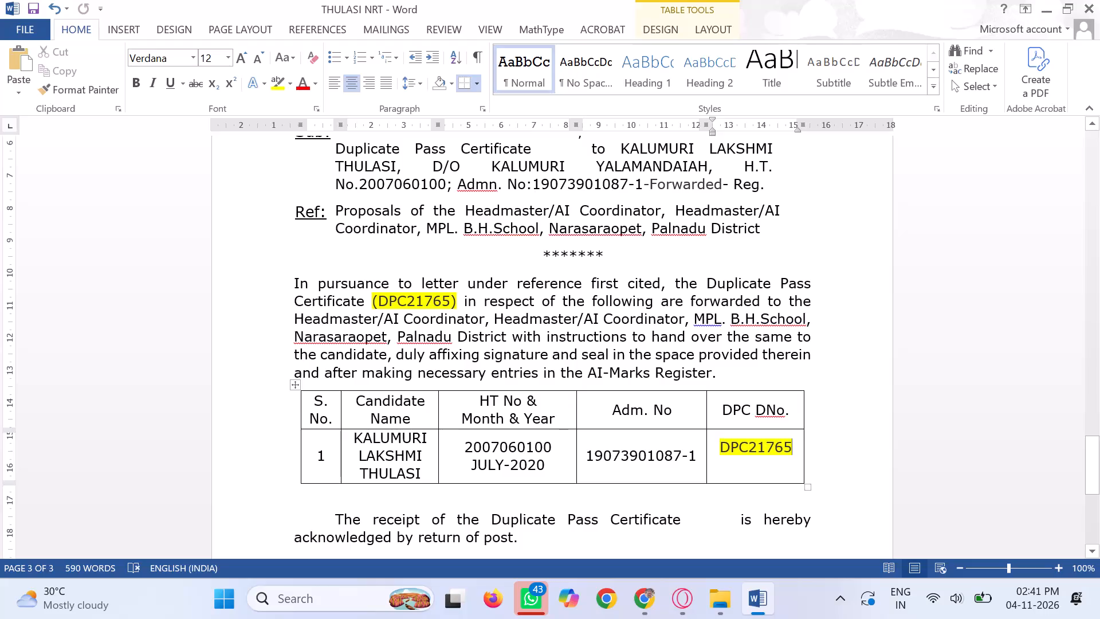
Review the rest of the proceedings and the "Submitted:" note on the previous page.
{"action": "scroll", "coordinate": [562, 309], "scroll_direction": "down", "scroll_amount": 3}
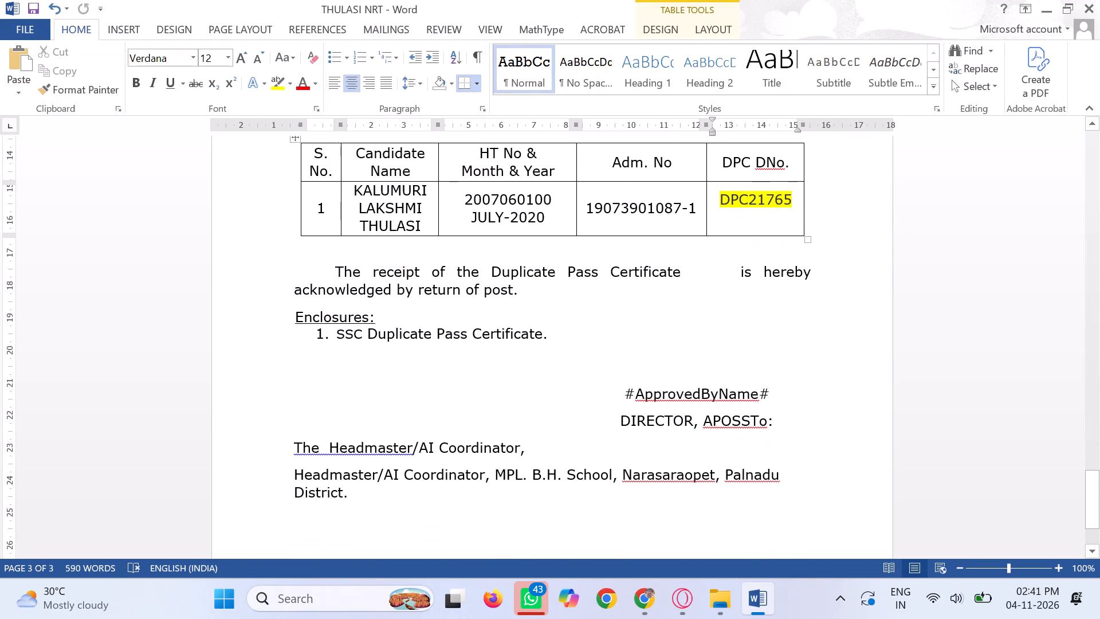
{"action": "scroll", "coordinate": [596, 331], "scroll_direction": "down", "scroll_amount": 2}
{"action": "scroll", "coordinate": [596, 331], "scroll_direction": "up", "scroll_amount": 4}
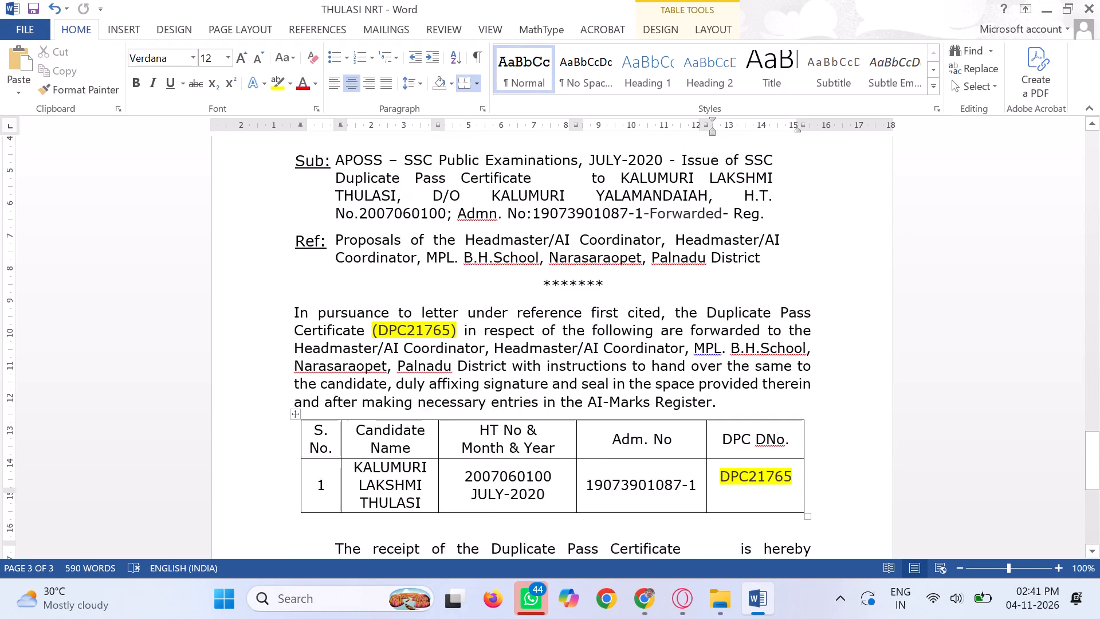
{"action": "scroll", "coordinate": [606, 350], "scroll_direction": "up", "scroll_amount": 2}
{"action": "scroll", "coordinate": [626, 411], "scroll_direction": "up", "scroll_amount": 2}
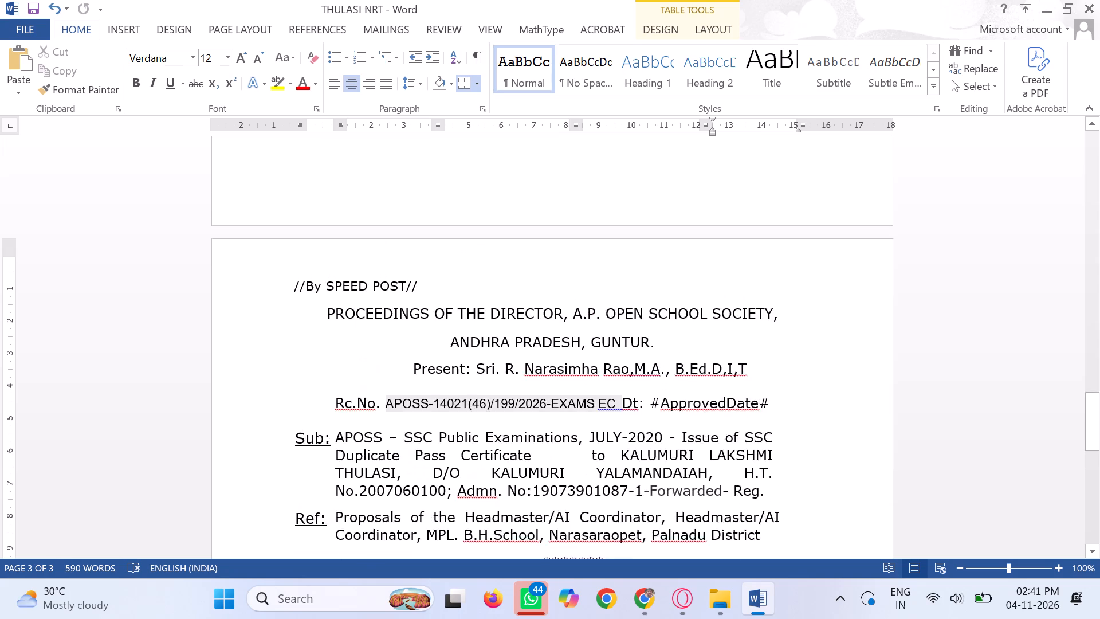
{"action": "scroll", "coordinate": [626, 411], "scroll_direction": "up", "scroll_amount": 4}
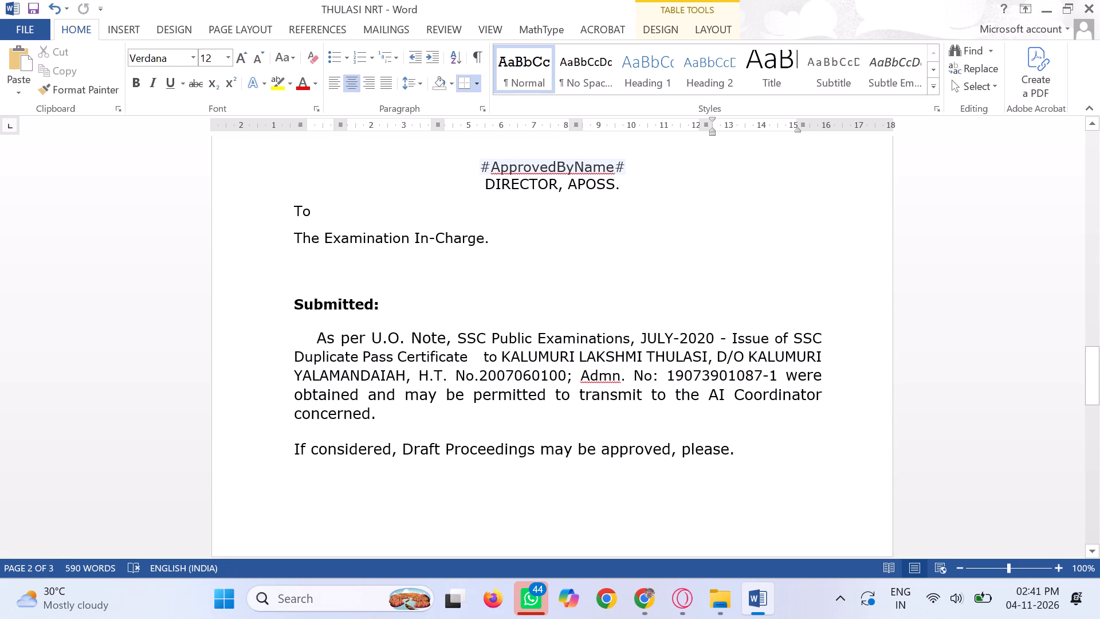
Copy the highlighted DPC number from the proceedings table into the "Submitted:" paragraph after "Duplicate Pass Certificate", keeping the paragraph in one piece.
{"action": "scroll", "coordinate": [623, 453], "scroll_direction": "down", "scroll_amount": 8}
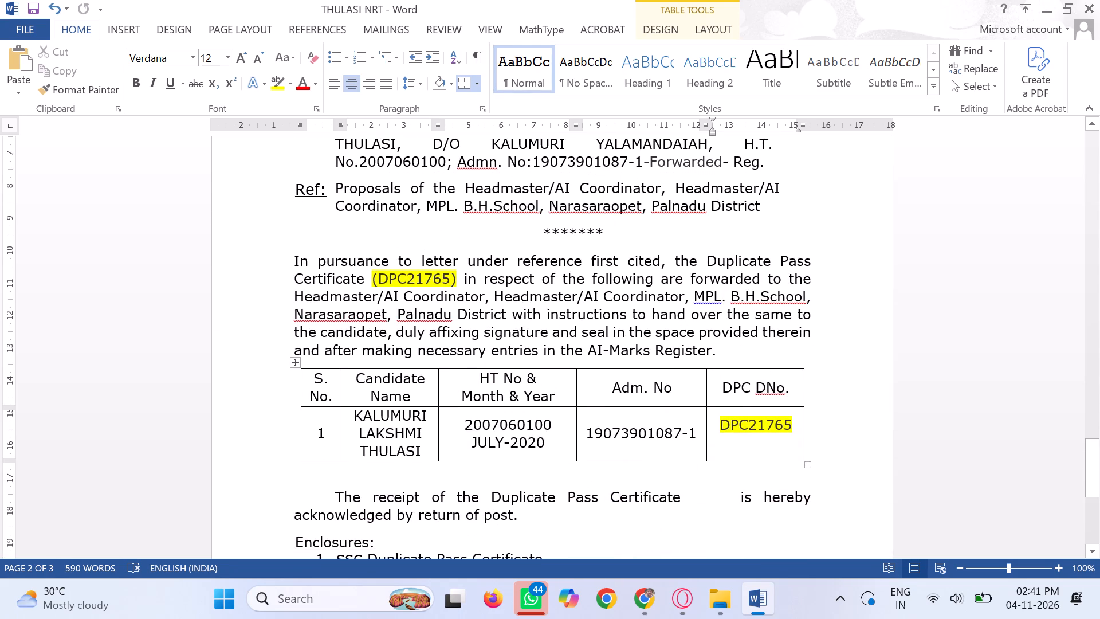
{"action": "left_click_drag", "start_coordinate": [460, 282], "coordinate": [396, 280]}
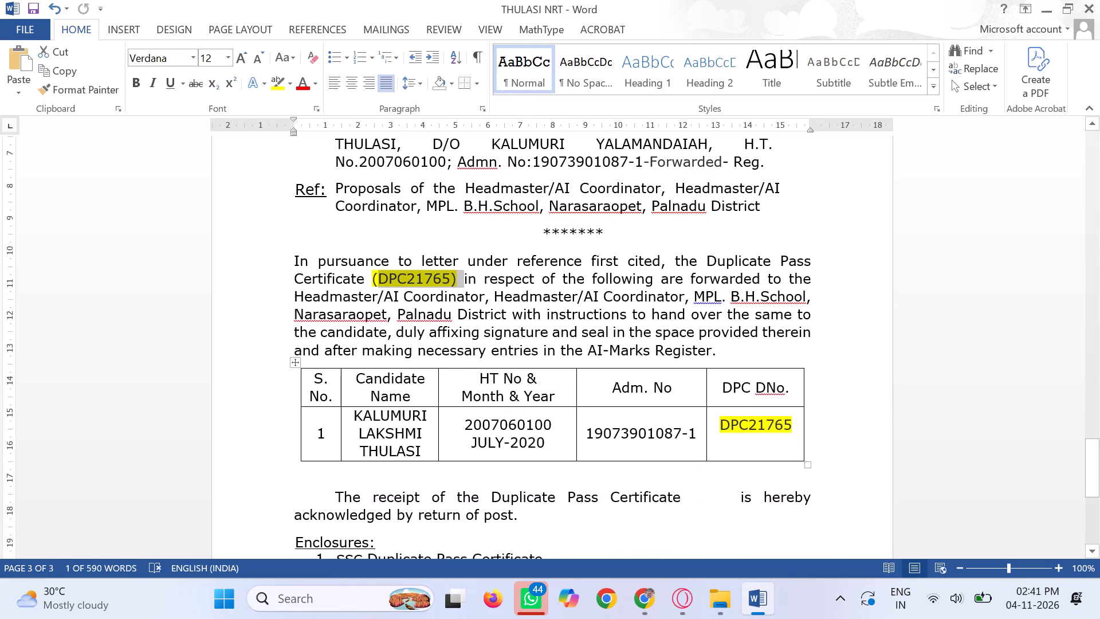
{"action": "left_click_drag", "start_coordinate": [721, 427], "coordinate": [796, 433]}
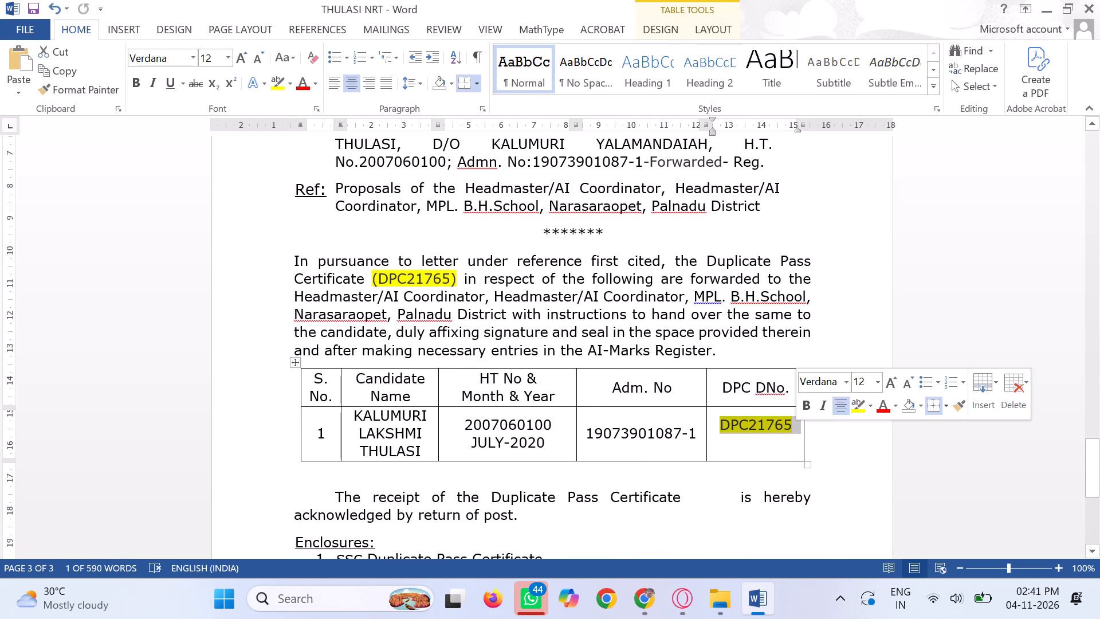
{"action": "key", "text": "ctrl+c"}
{"action": "scroll", "coordinate": [705, 461], "scroll_direction": "up", "scroll_amount": 4}
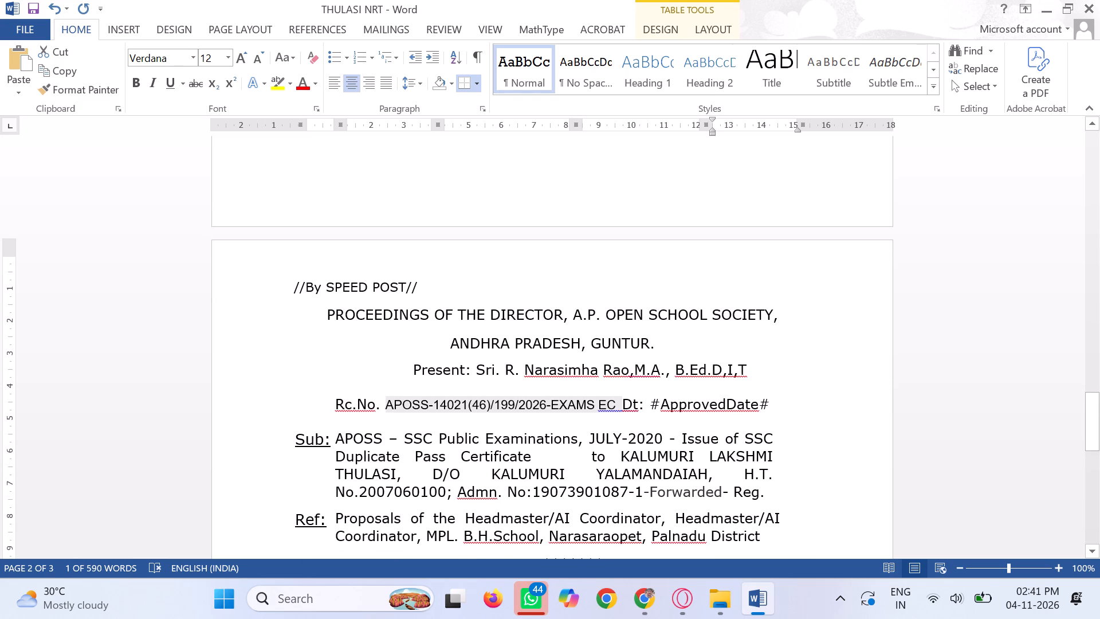
{"action": "scroll", "coordinate": [538, 429], "scroll_direction": "up", "scroll_amount": 3}
{"action": "left_click", "coordinate": [466, 275]}
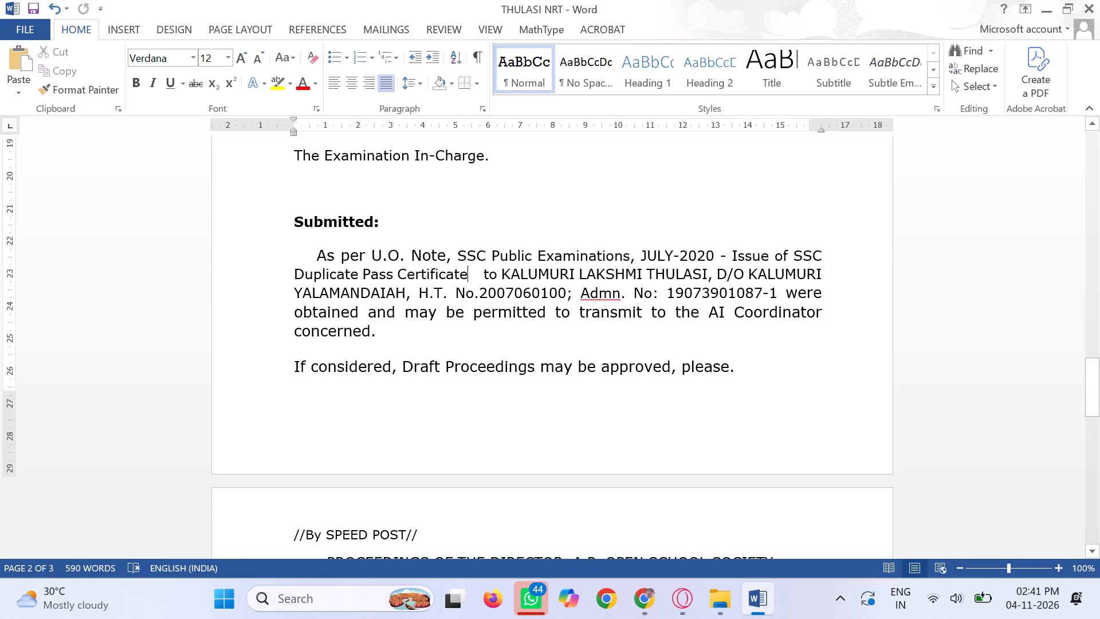
{"action": "left_click", "coordinate": [466, 275]}
{"action": "key", "text": "space"}
{"action": "key", "text": "ctrl+v"}
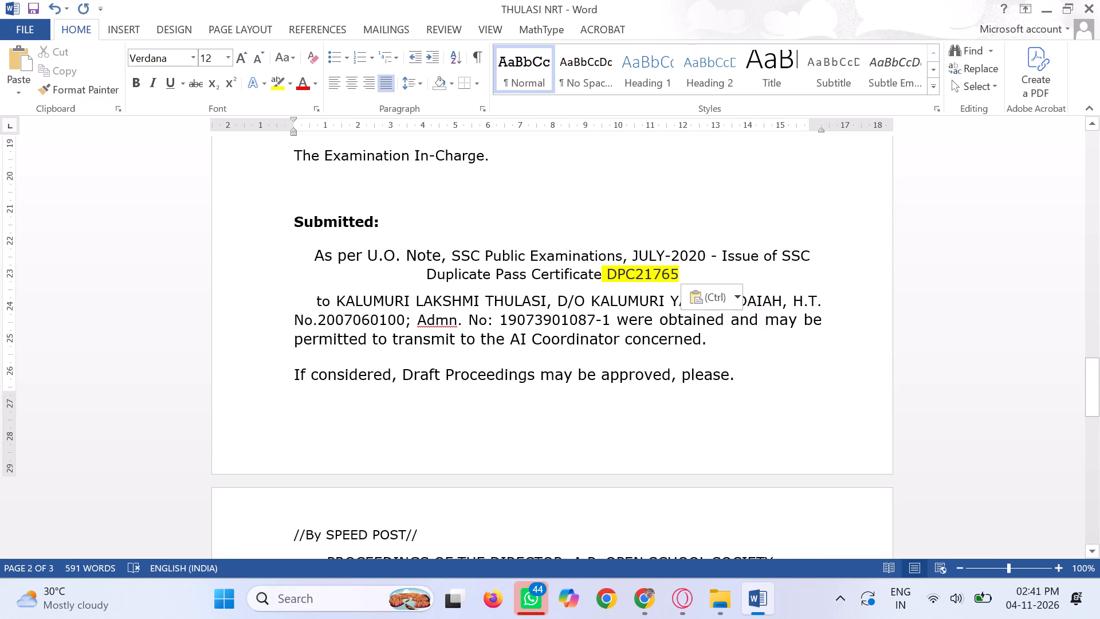
{"action": "key", "text": "ctrl+z"}
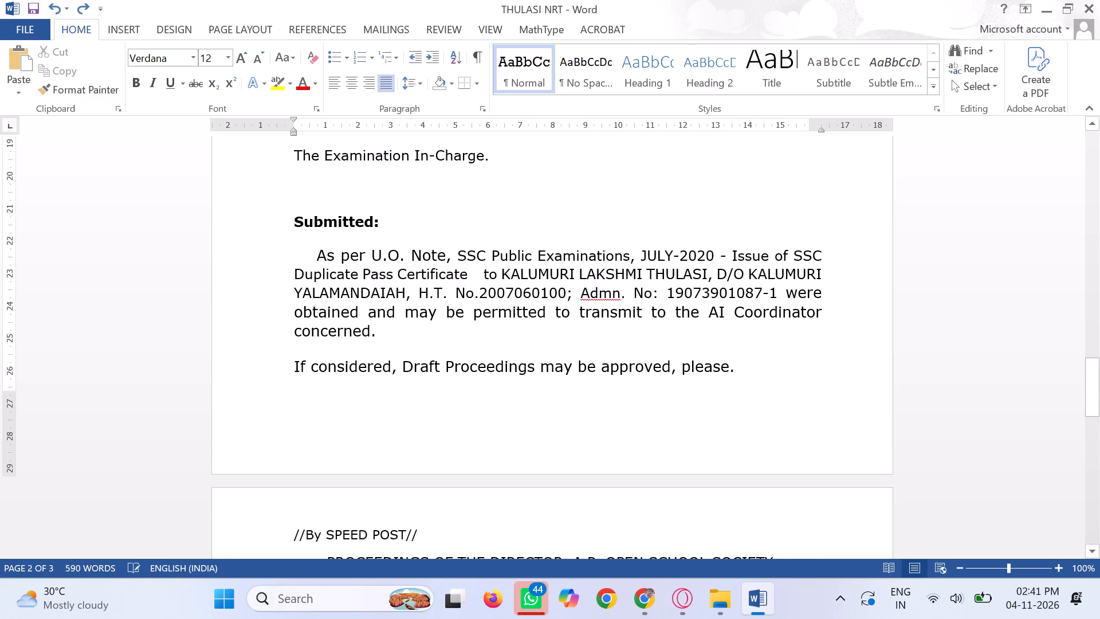
{"action": "key", "text": "ctrl+v"}
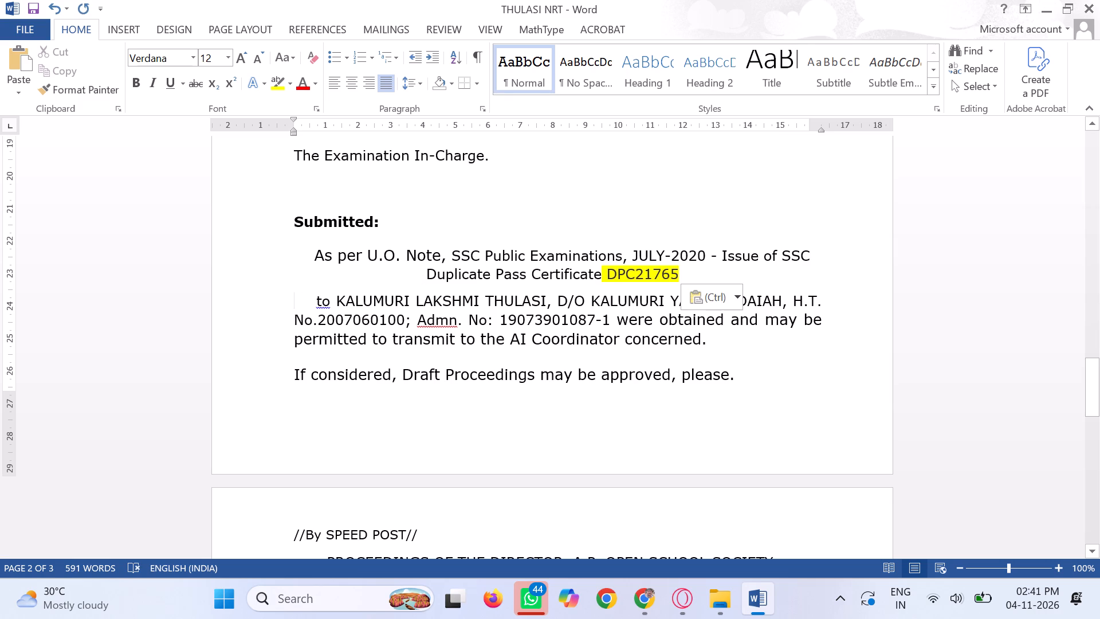
{"action": "key", "text": "BackSpace"}
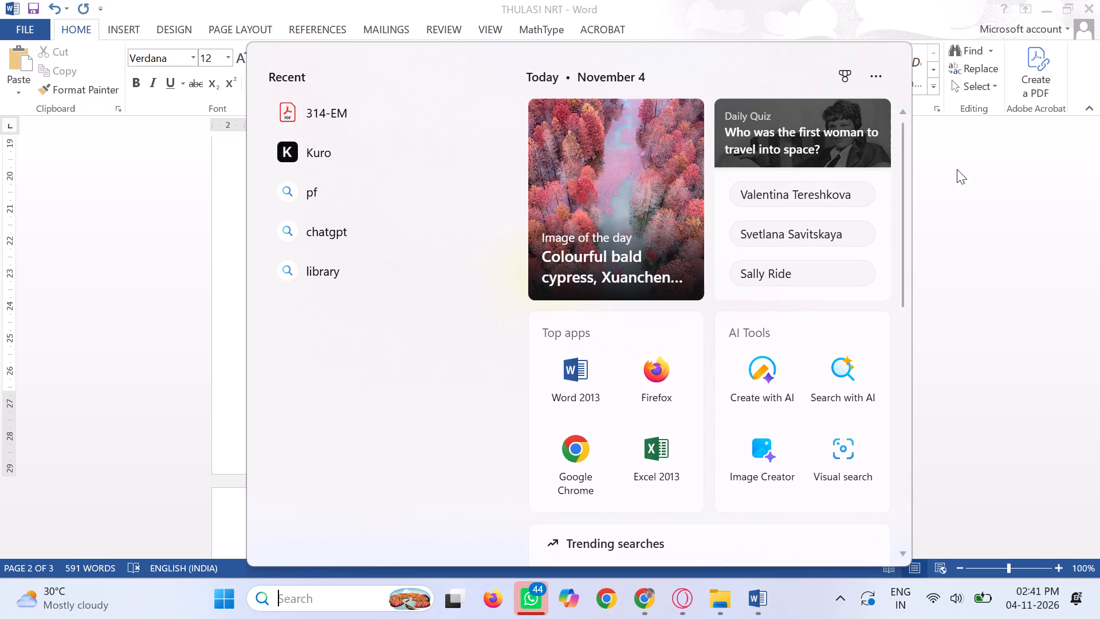
{"action": "left_click", "coordinate": [991, 237]}
Justify the "As per U.O. Note" paragraph under "Submitted:".
{"action": "left_click_drag", "start_coordinate": [675, 328], "coordinate": [497, 278]}
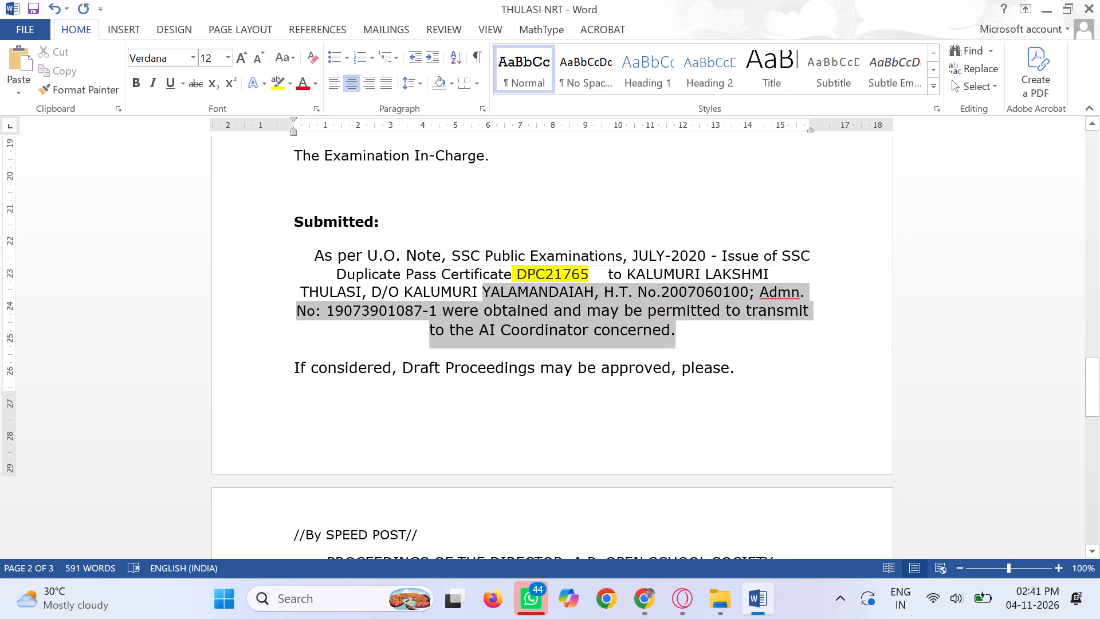
{"action": "left_click_drag", "start_coordinate": [497, 278], "coordinate": [316, 252]}
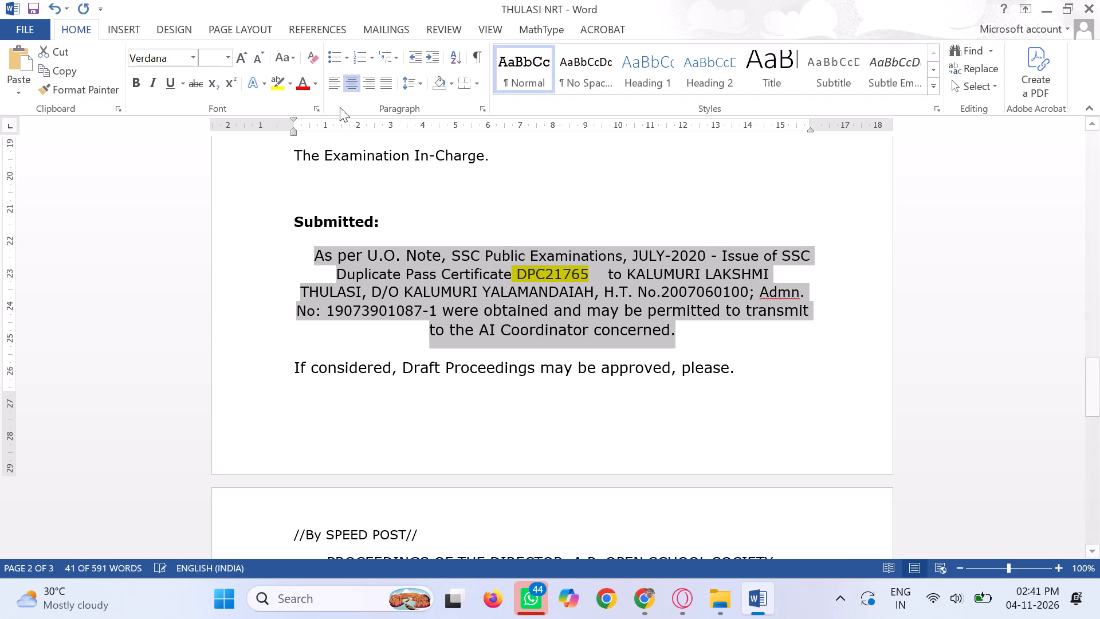
{"action": "left_click", "coordinate": [330, 84]}
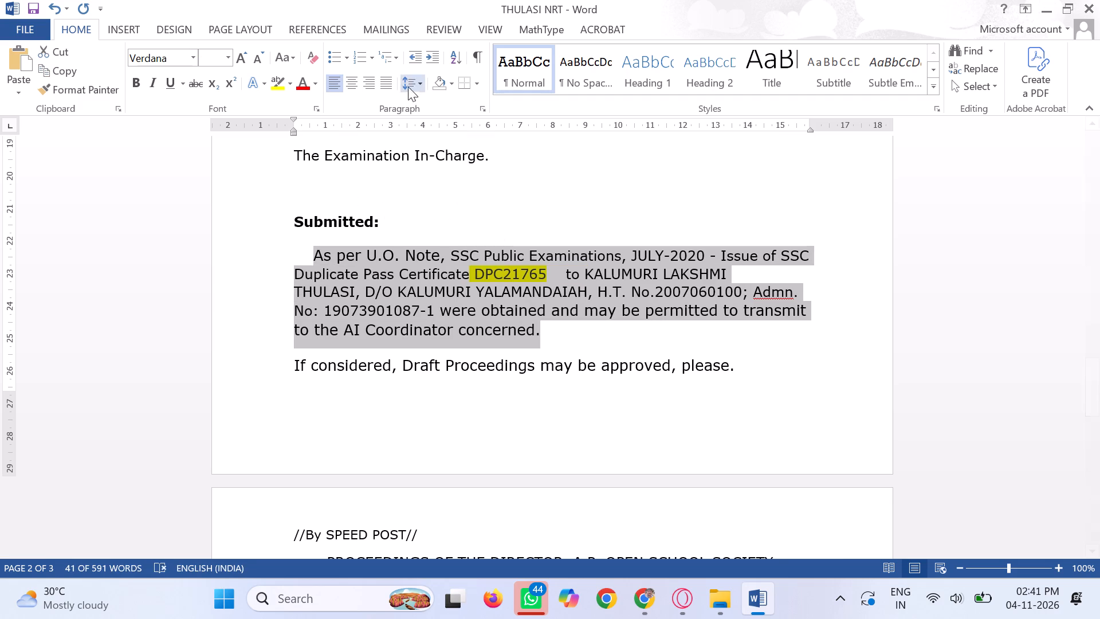
{"action": "left_click", "coordinate": [385, 77]}
{"action": "left_click", "coordinate": [577, 335]}
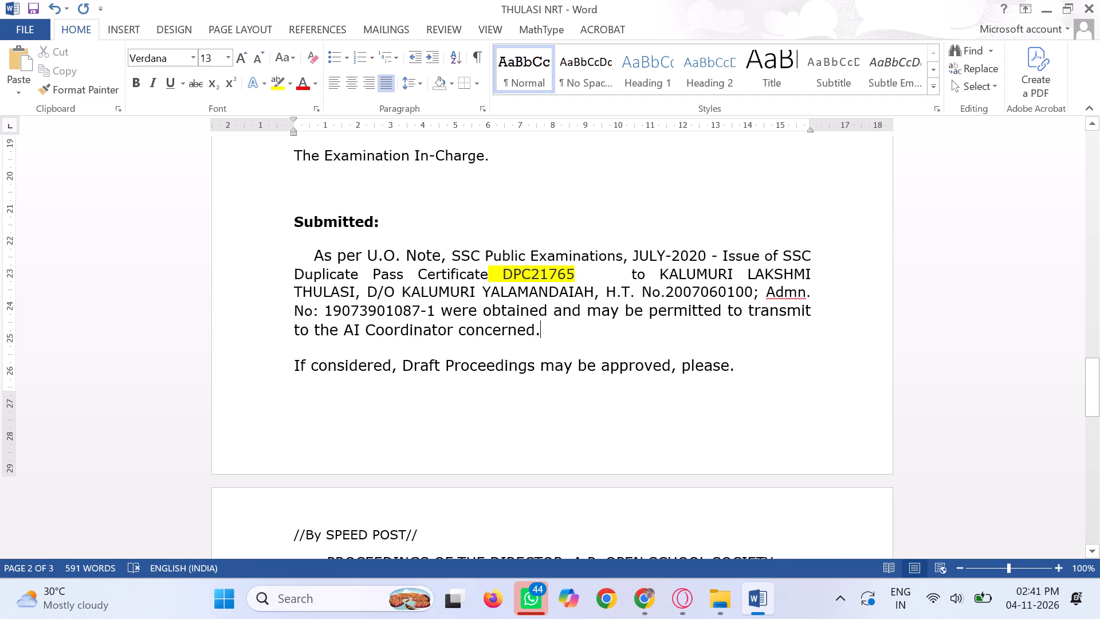
Place the text cursor in the pasted DPC number in the "Submitted:" paragraph.
{"action": "left_click", "coordinate": [510, 276]}
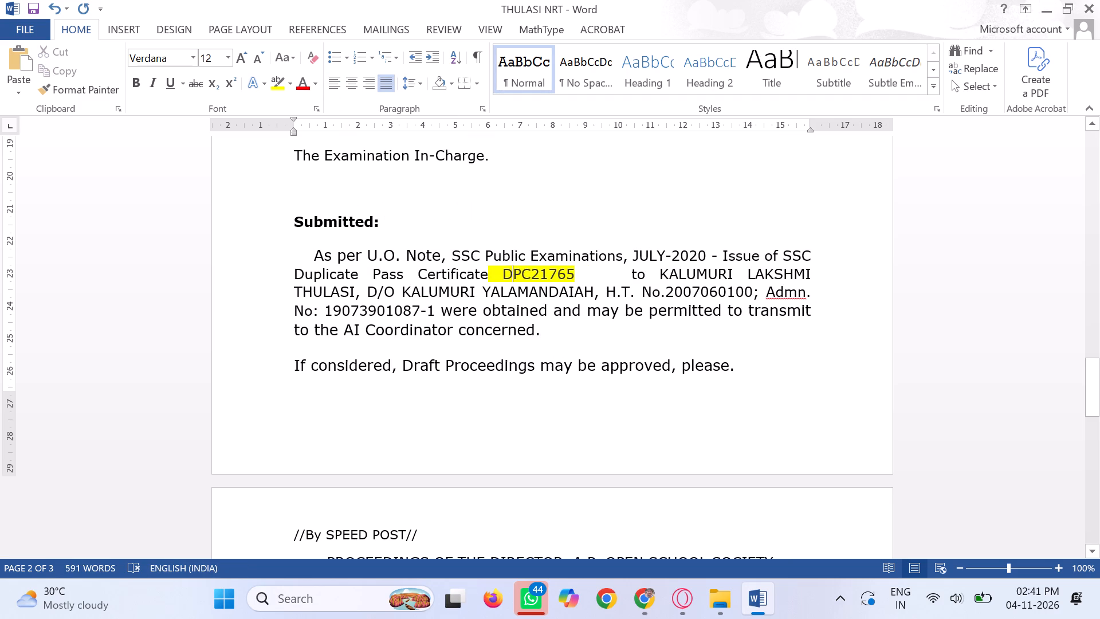
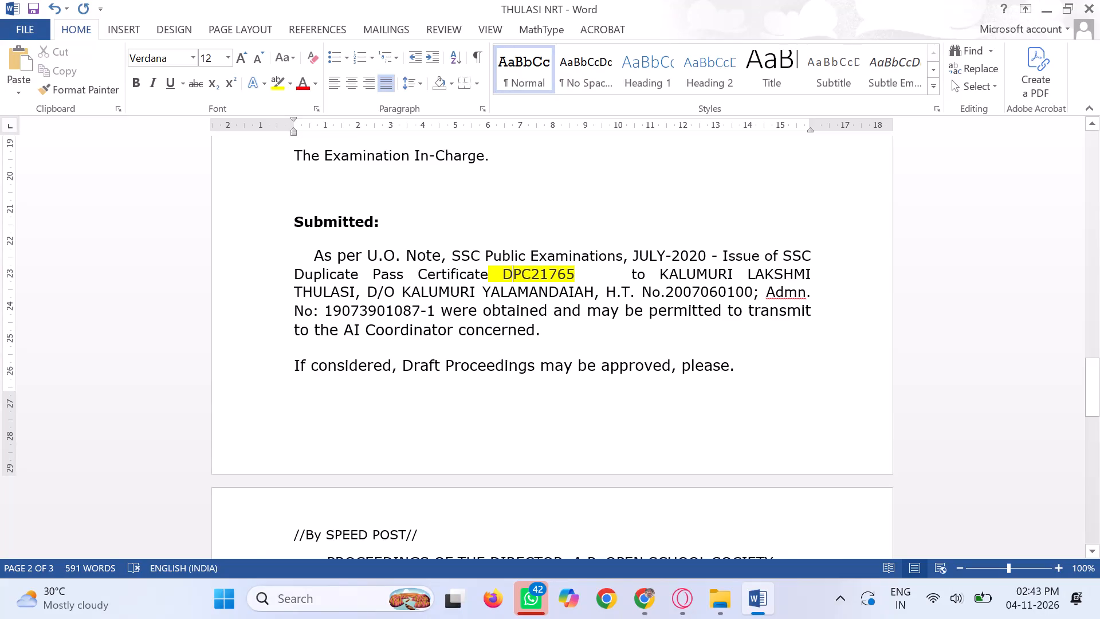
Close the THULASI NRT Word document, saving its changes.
{"action": "left_click", "coordinate": [1090, 6]}
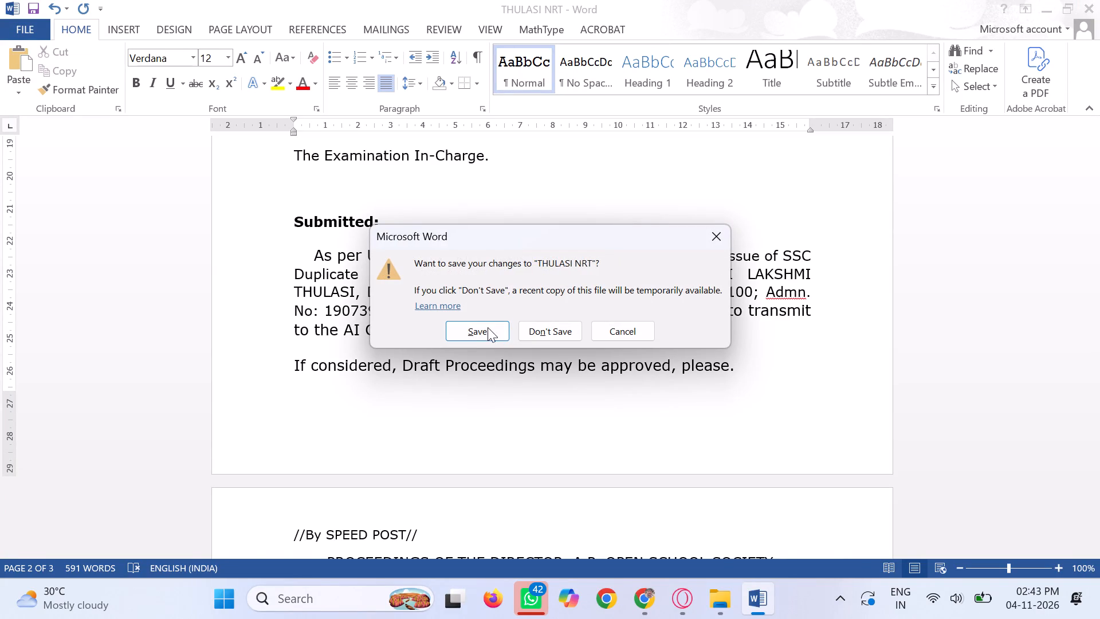
{"action": "left_click", "coordinate": [488, 327]}
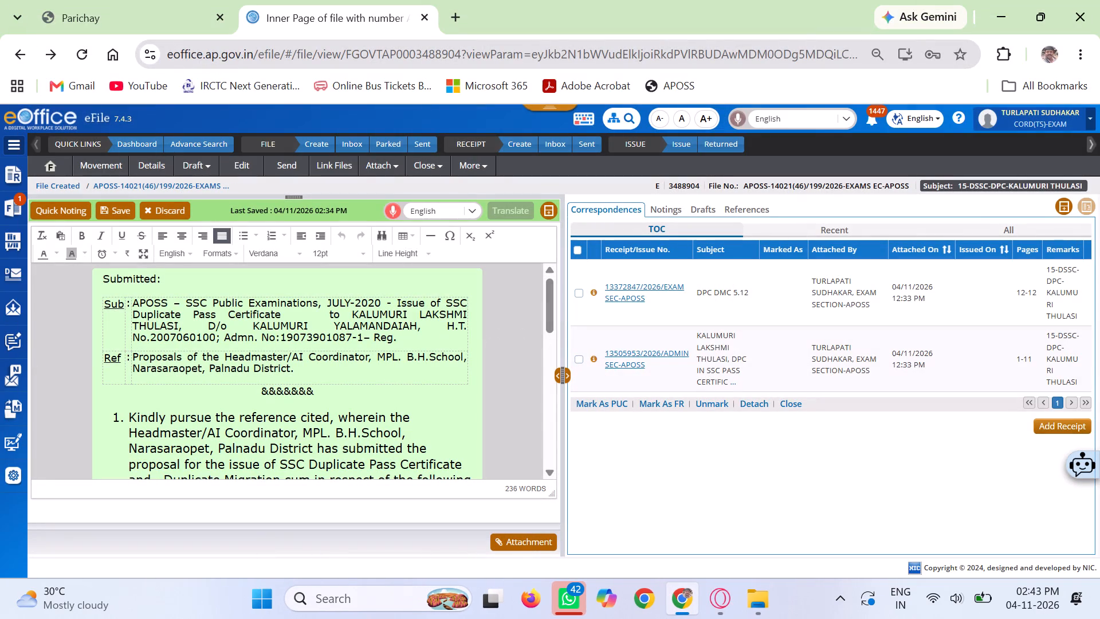
Justify paragraph 1 of the eFile note, beginning "Kindly pursue the reference cited".
{"action": "left_click_drag", "start_coordinate": [302, 374], "coordinate": [247, 370]}
{"action": "left_click", "coordinate": [319, 429]}
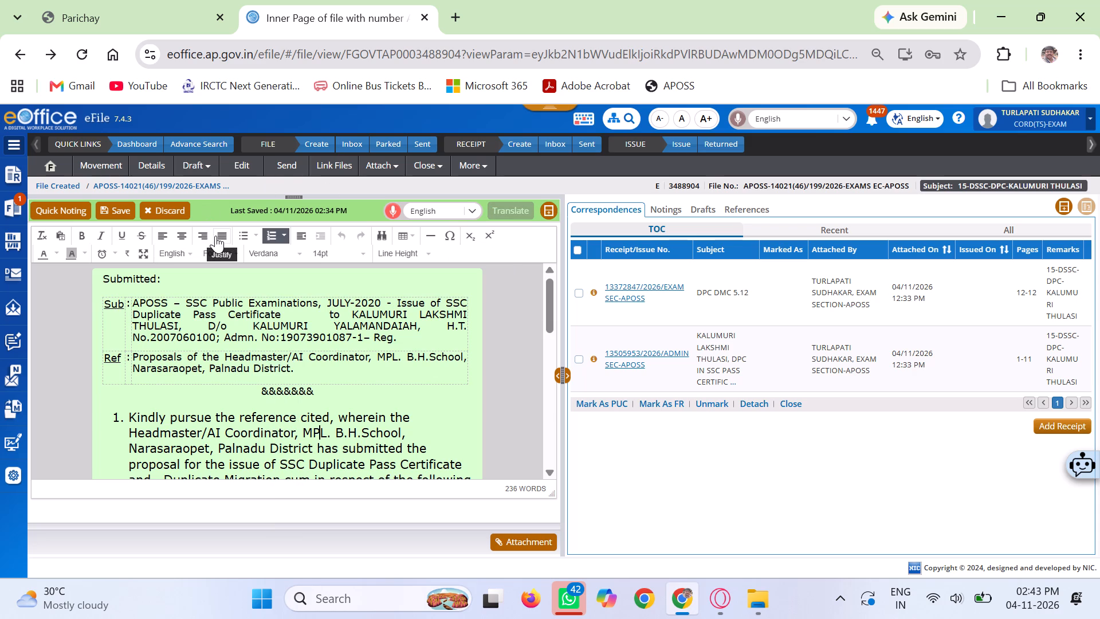
{"action": "left_click", "coordinate": [220, 238]}
Link the "Proposals of the Headmaster/AI Coordinator" text in the note's Ref row to correspondence Page 1.
{"action": "scroll", "coordinate": [336, 371], "scroll_direction": "down", "scroll_amount": 2}
{"action": "scroll", "coordinate": [379, 412], "scroll_direction": "down", "scroll_amount": 2}
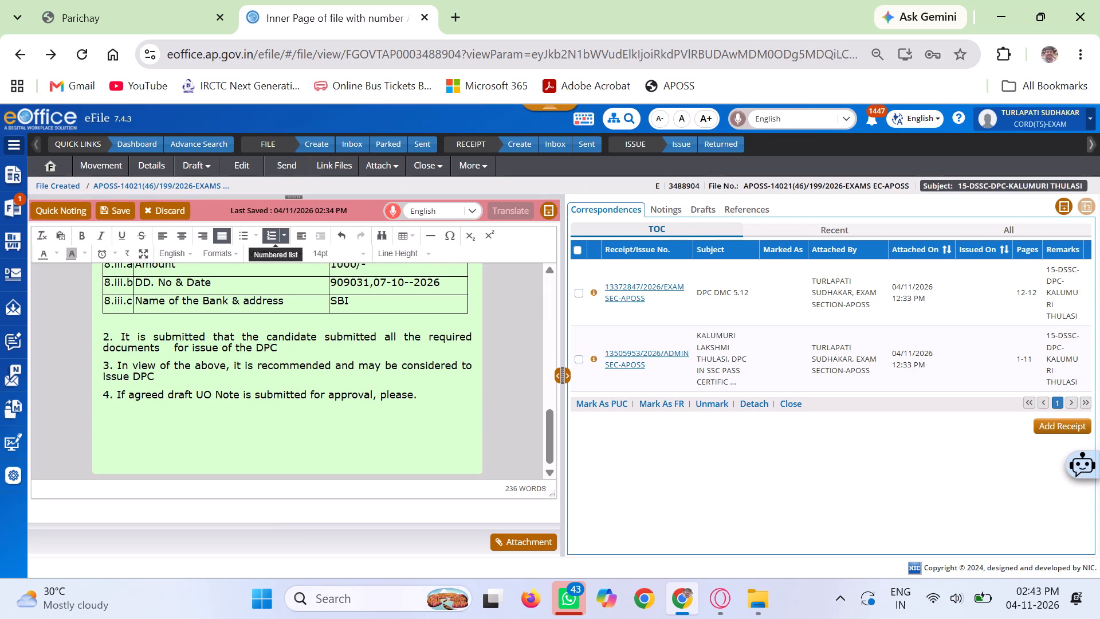
{"action": "scroll", "coordinate": [347, 385], "scroll_direction": "up", "scroll_amount": 2}
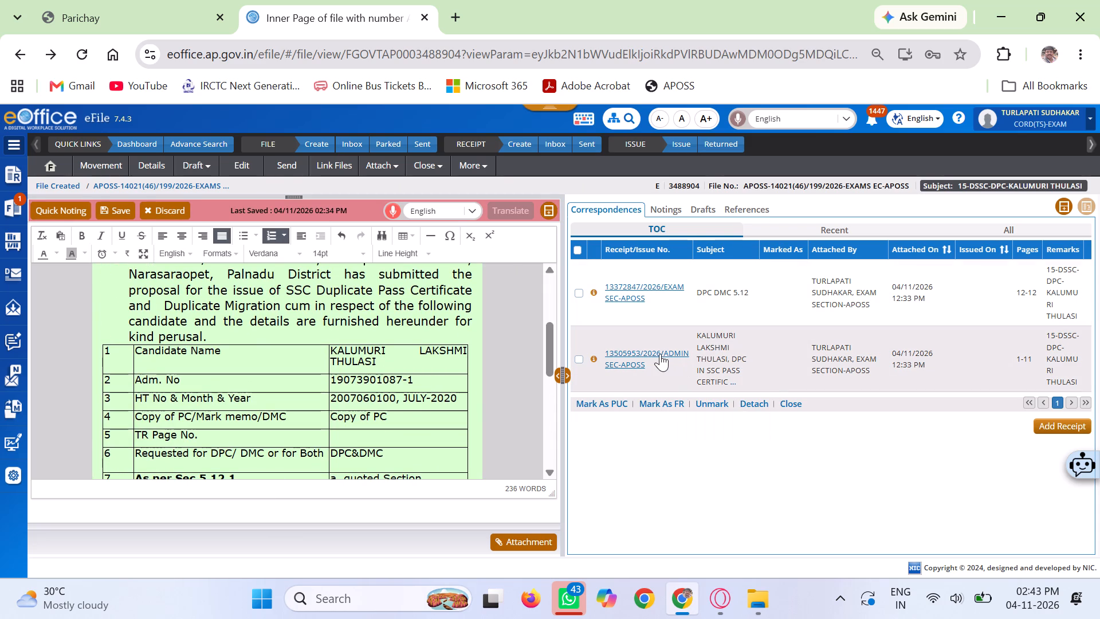
{"action": "scroll", "coordinate": [405, 426], "scroll_direction": "up", "scroll_amount": 2}
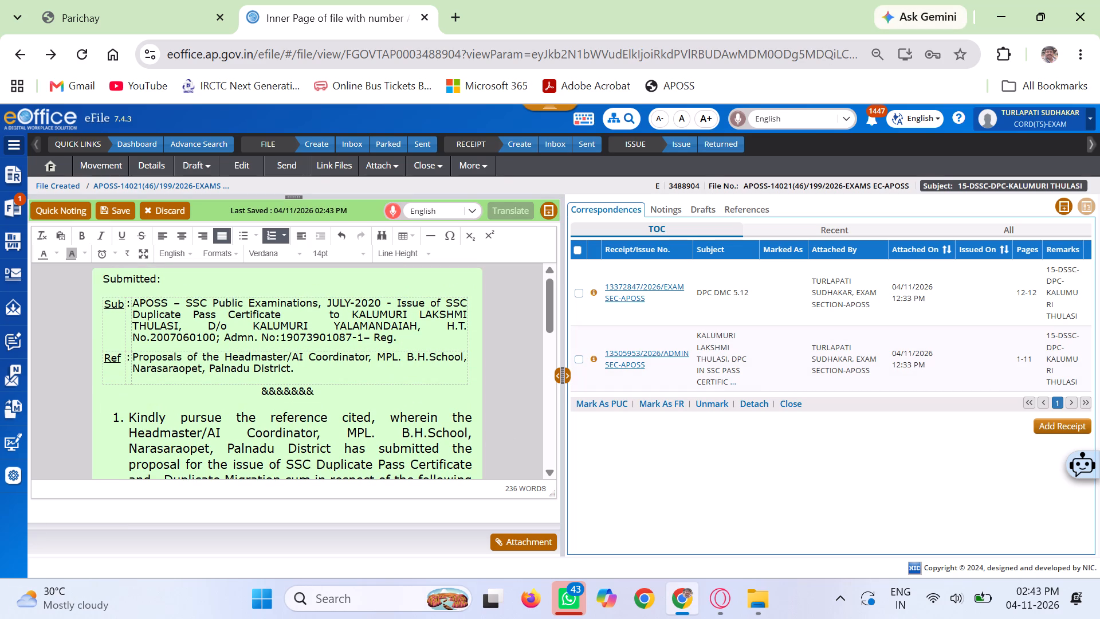
{"action": "left_click_drag", "start_coordinate": [301, 374], "coordinate": [135, 361]}
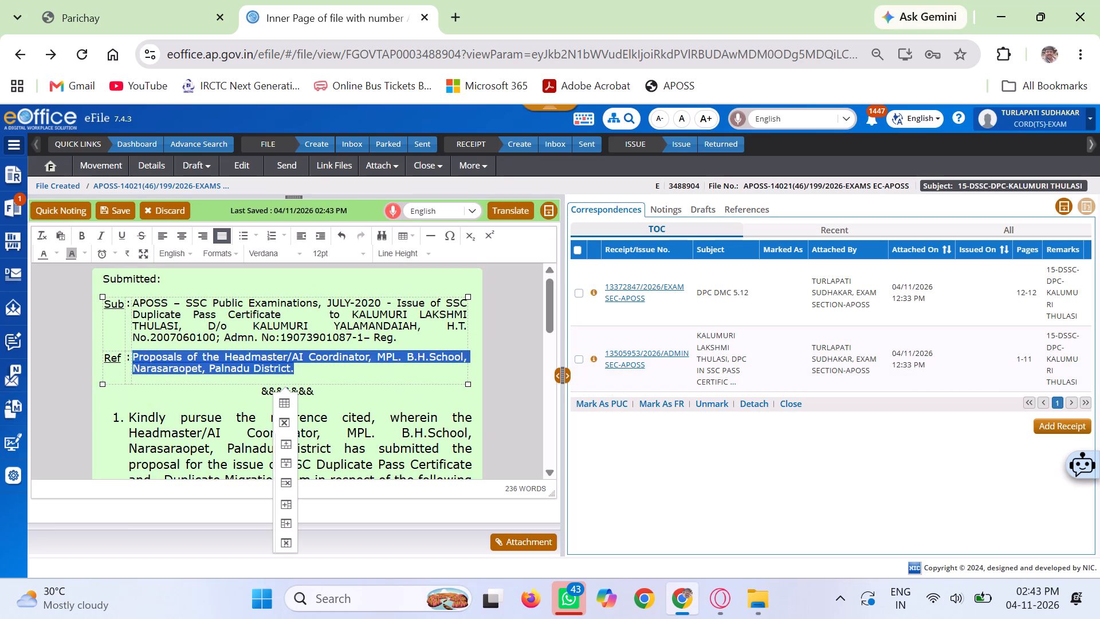
{"action": "left_click", "coordinate": [1012, 234]}
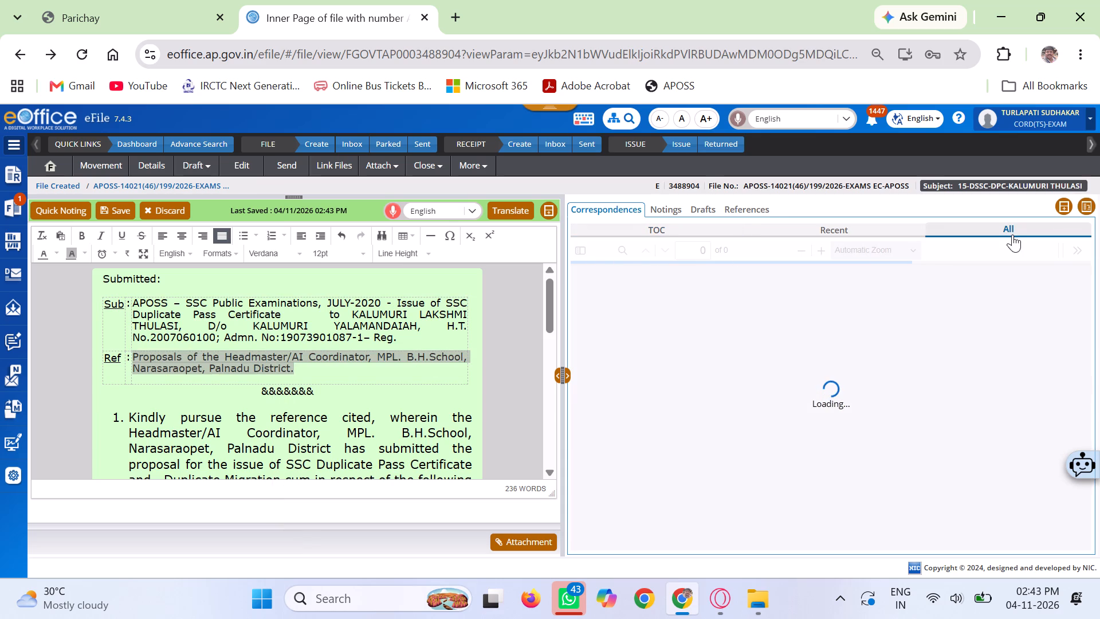
{"action": "left_click", "coordinate": [1086, 205]}
{"action": "left_click", "coordinate": [603, 195]}
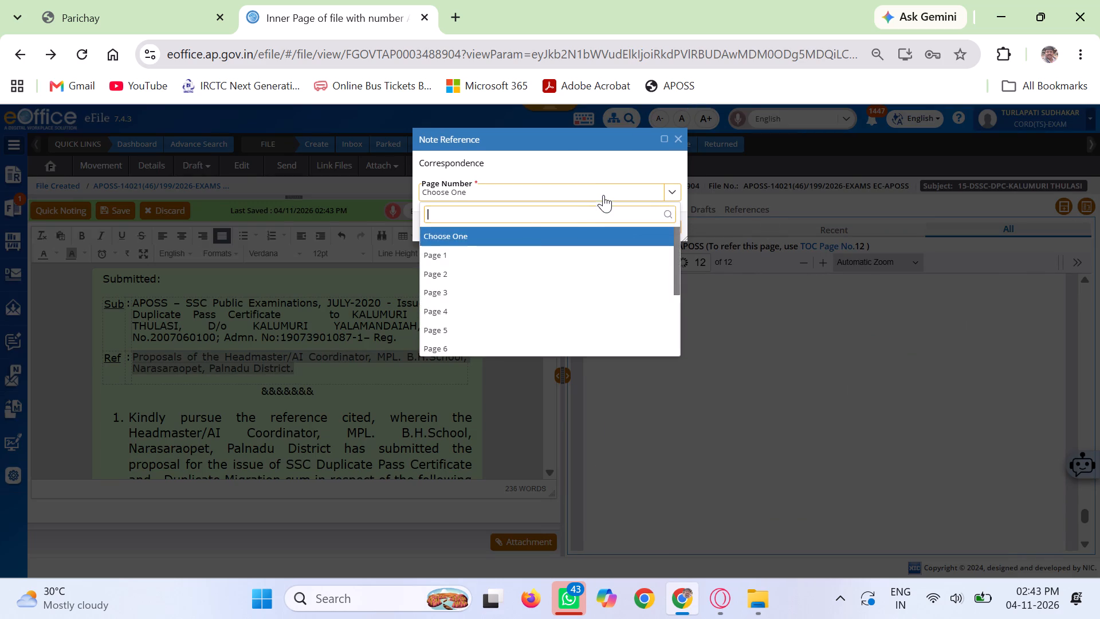
{"action": "left_click", "coordinate": [456, 259]}
{"action": "left_click", "coordinate": [597, 226]}
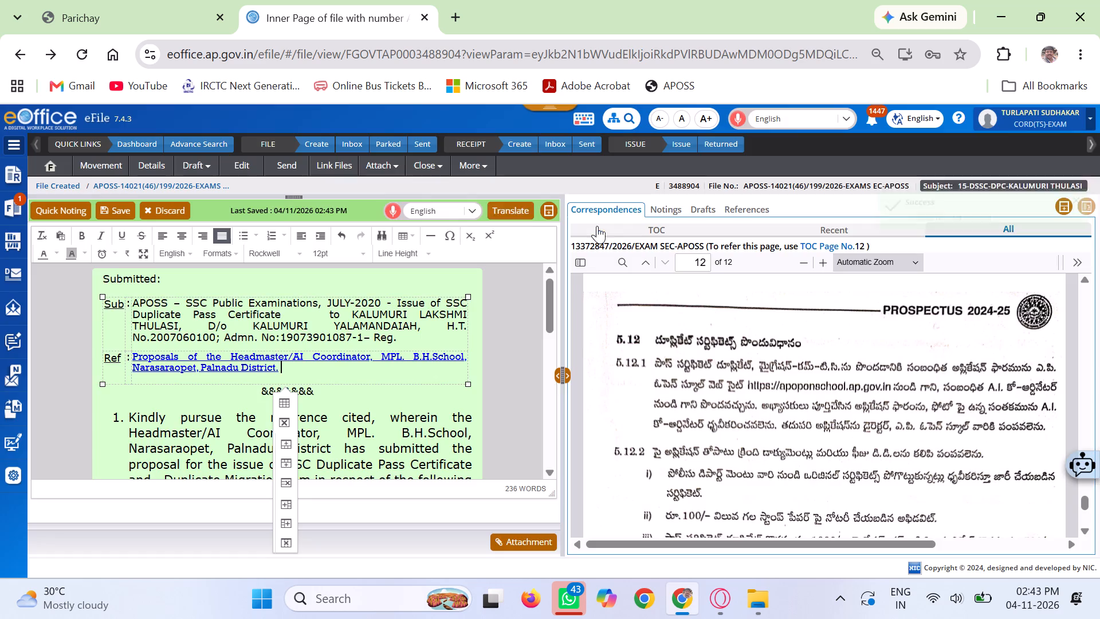
Link "quoted Section." in the note table's "As per Sec.5.12.1" row to correspondence Page 12.
{"action": "scroll", "coordinate": [392, 444], "scroll_direction": "down", "scroll_amount": 1}
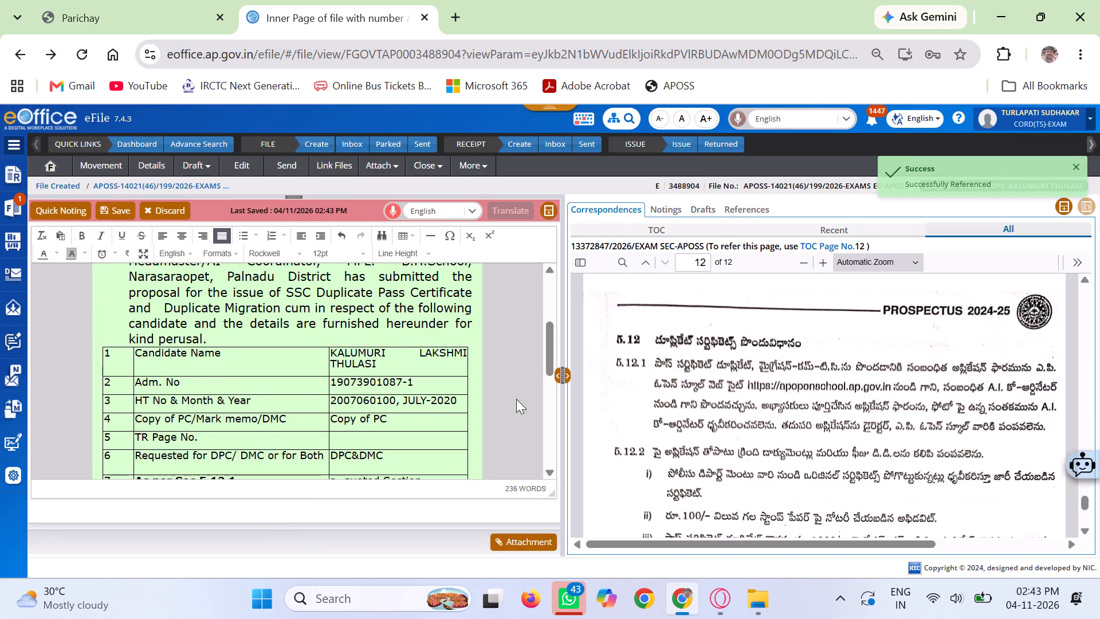
{"action": "scroll", "coordinate": [742, 404], "scroll_direction": "down", "scroll_amount": 2}
{"action": "scroll", "coordinate": [744, 405], "scroll_direction": "up", "scroll_amount": 2}
{"action": "scroll", "coordinate": [403, 432], "scroll_direction": "down", "scroll_amount": 2}
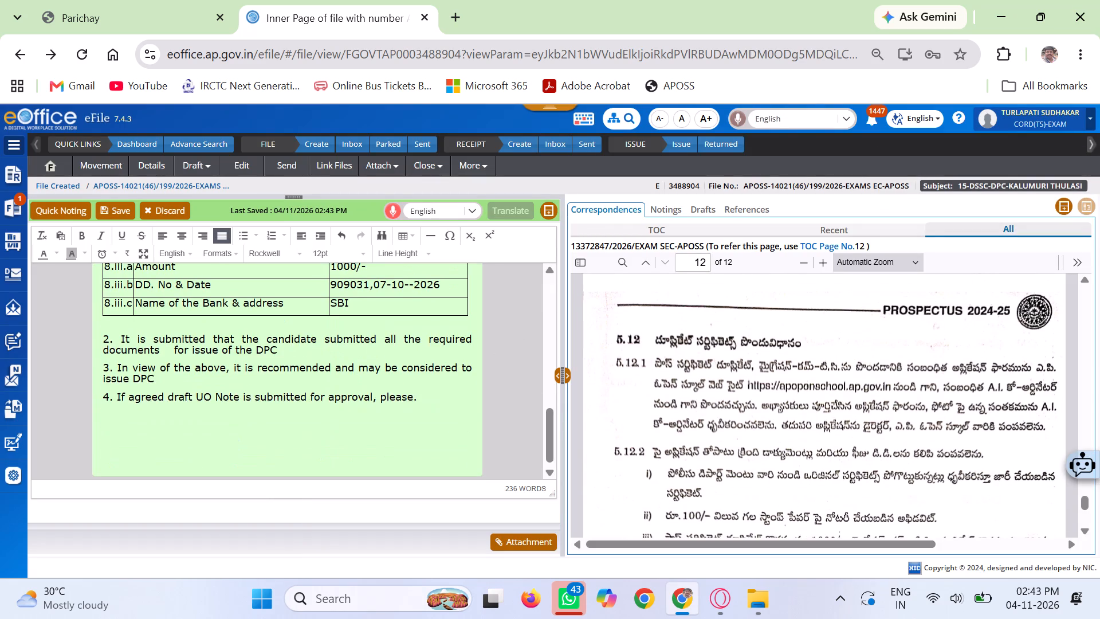
{"action": "scroll", "coordinate": [397, 422], "scroll_direction": "up", "scroll_amount": 1}
{"action": "left_click_drag", "start_coordinate": [435, 309], "coordinate": [360, 310]}
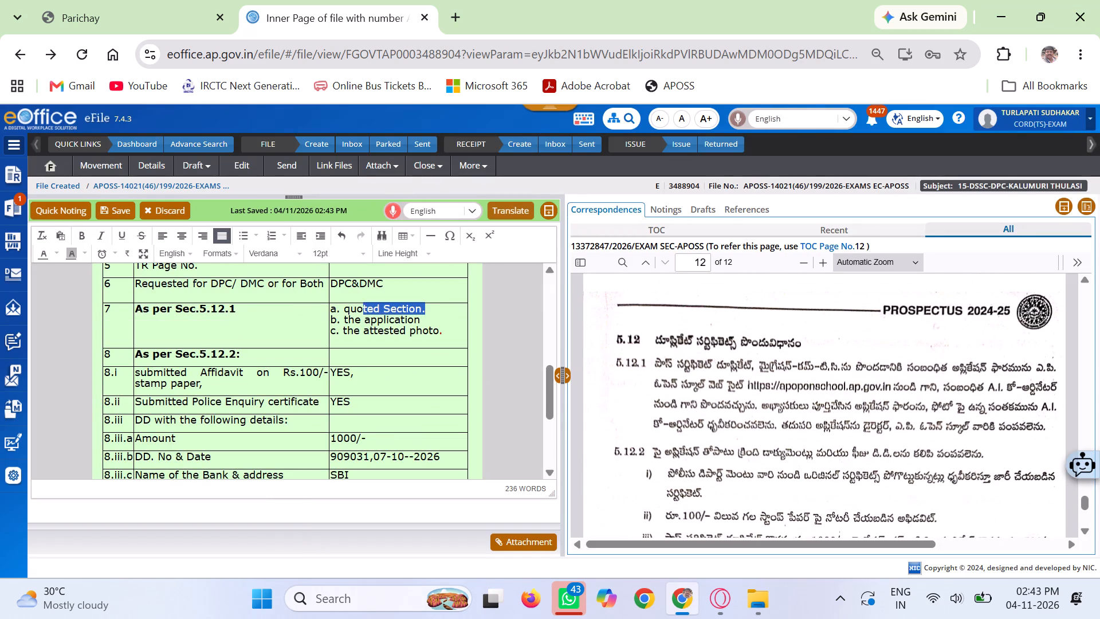
{"action": "left_click_drag", "start_coordinate": [360, 310], "coordinate": [345, 310]}
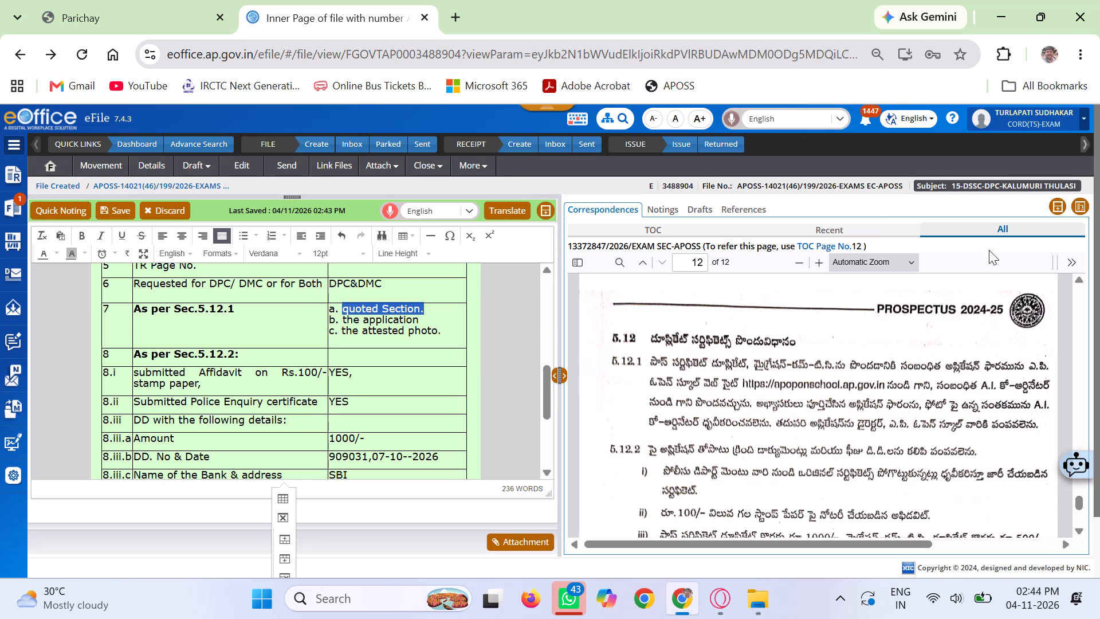
{"action": "left_click", "coordinate": [1083, 204]}
{"action": "left_click", "coordinate": [610, 194]}
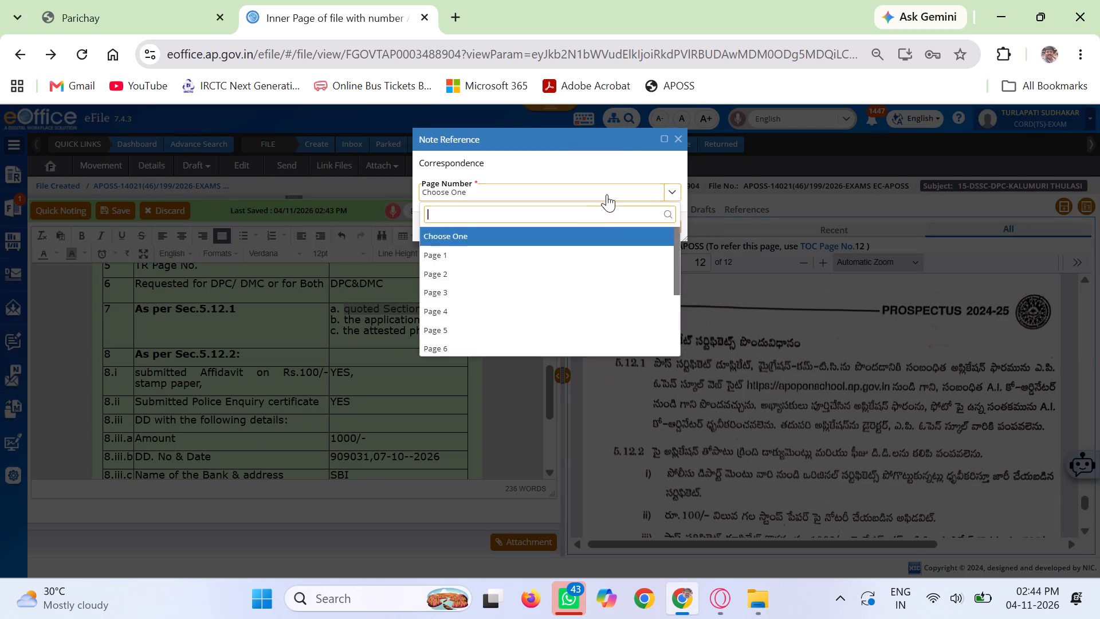
{"action": "scroll", "coordinate": [604, 232], "scroll_direction": "down", "scroll_amount": 4}
{"action": "left_click", "coordinate": [457, 343]}
{"action": "left_click", "coordinate": [607, 232]}
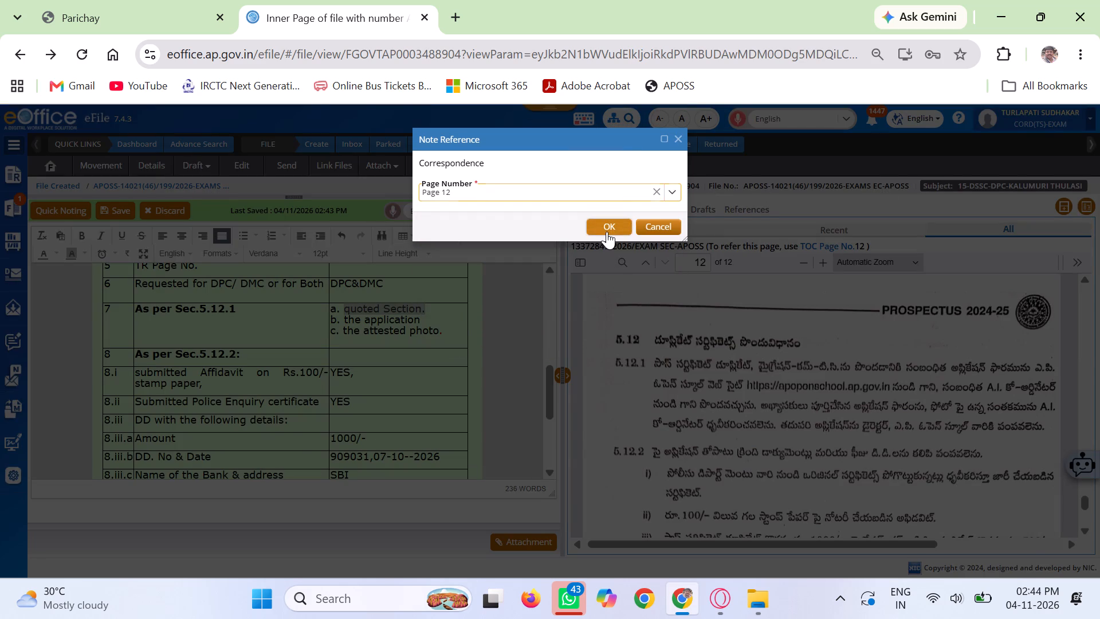
Examine the attached correspondence pages, including the pass certificate, demand draft and tabulation register, for the candidate's register page number.
{"action": "scroll", "coordinate": [723, 413], "scroll_direction": "up", "scroll_amount": 2}
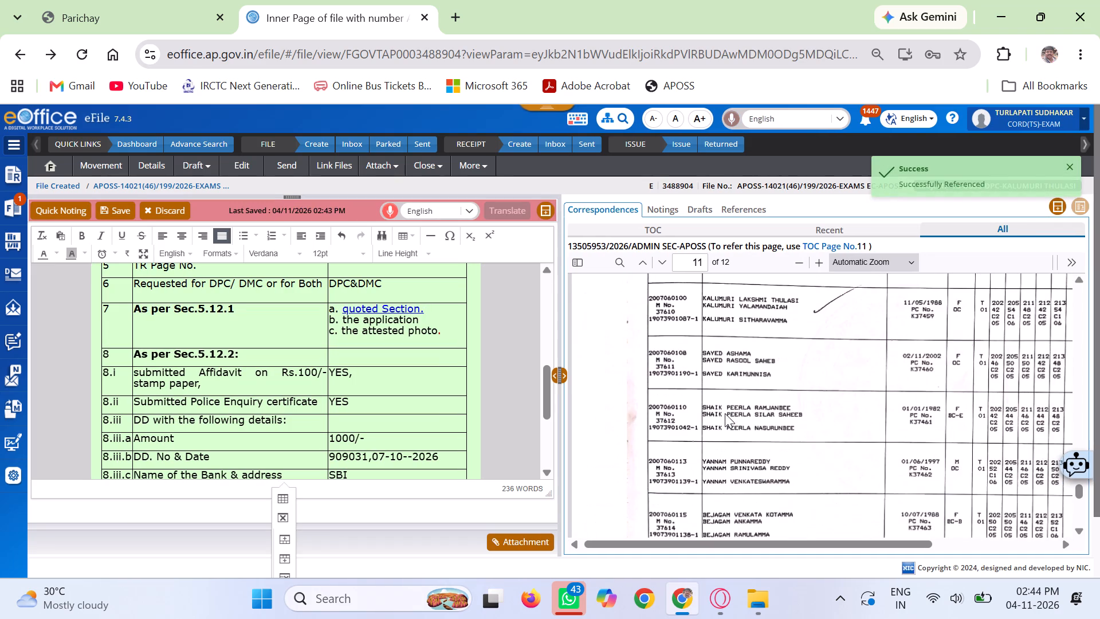
{"action": "scroll", "coordinate": [729, 413], "scroll_direction": "up", "scroll_amount": 1}
{"action": "scroll", "coordinate": [716, 417], "scroll_direction": "down", "scroll_amount": 2, "text": "ctrl"}
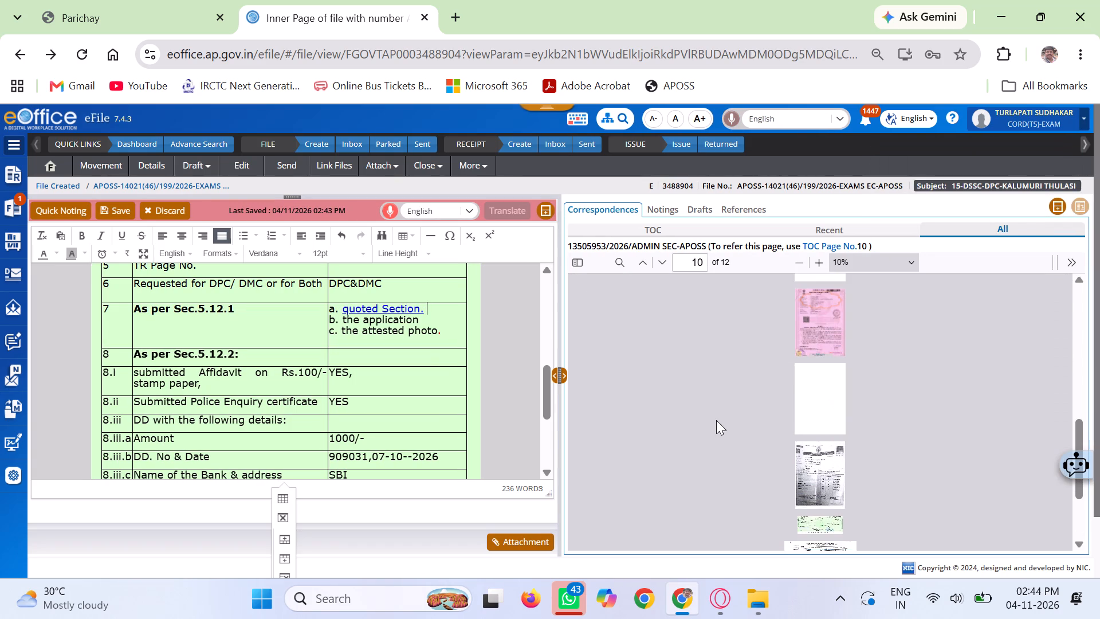
{"action": "scroll", "coordinate": [821, 448], "scroll_direction": "up", "scroll_amount": 3, "text": "ctrl"}
{"action": "scroll", "coordinate": [841, 476], "scroll_direction": "up", "scroll_amount": 3}
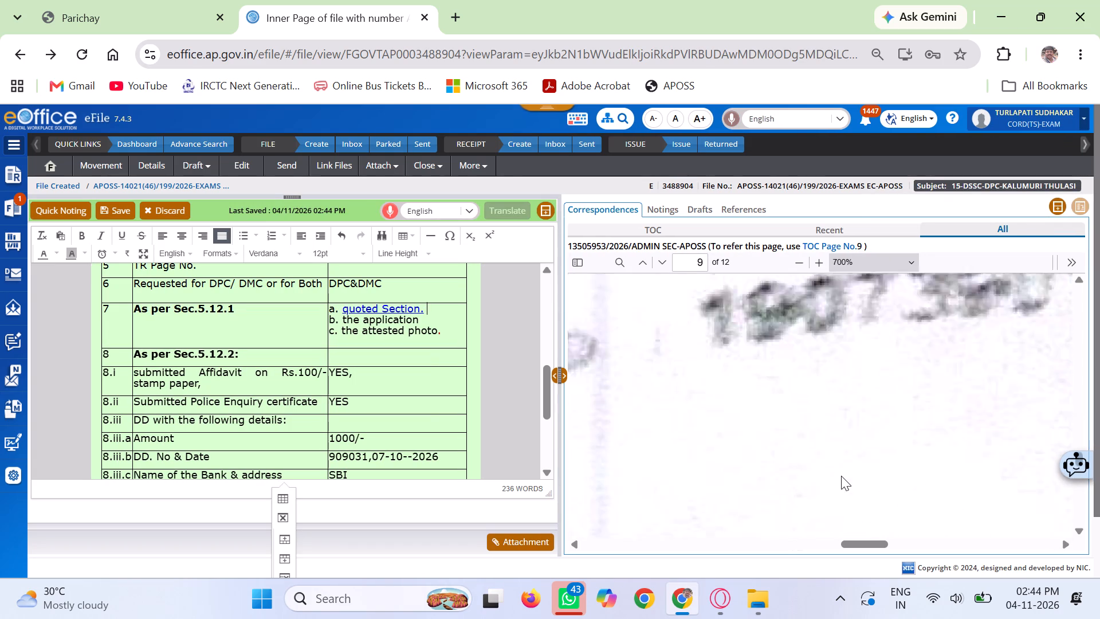
{"action": "scroll", "coordinate": [841, 476], "scroll_direction": "up", "scroll_amount": 1}
{"action": "scroll", "coordinate": [841, 476], "scroll_direction": "down", "scroll_amount": 14}
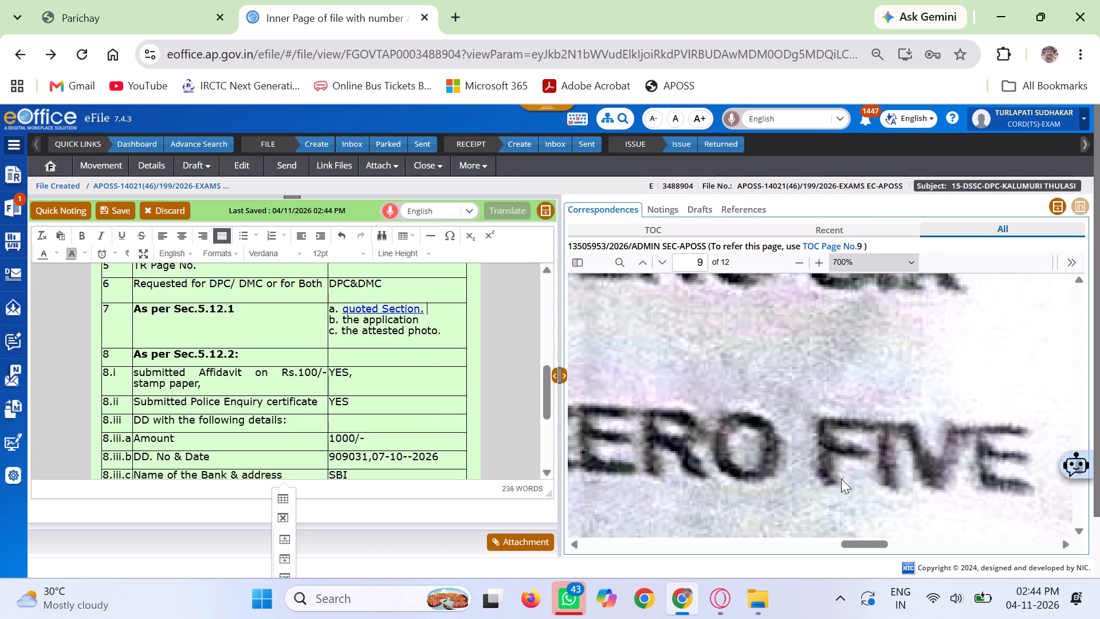
{"action": "scroll", "coordinate": [841, 479], "scroll_direction": "down", "scroll_amount": 7}
{"action": "scroll", "coordinate": [840, 480], "scroll_direction": "down", "scroll_amount": 2, "text": "ctrl"}
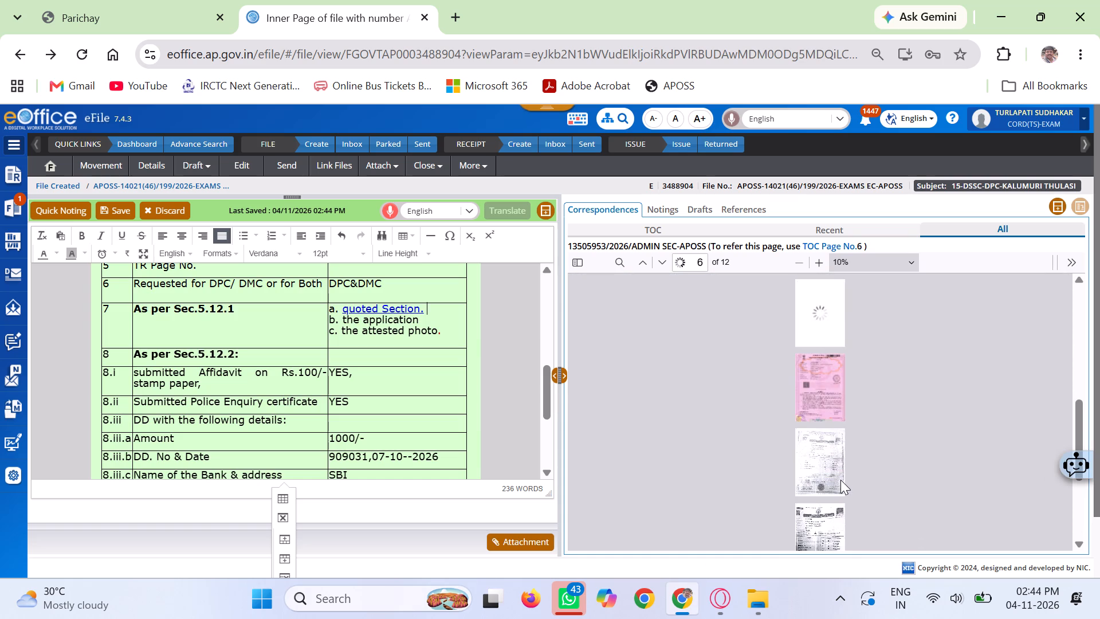
{"action": "scroll", "coordinate": [840, 480], "scroll_direction": "up", "scroll_amount": 1, "text": "ctrl"}
{"action": "scroll", "coordinate": [840, 480], "scroll_direction": "down", "scroll_amount": 8}
{"action": "scroll", "coordinate": [839, 480], "scroll_direction": "up", "scroll_amount": 1}
{"action": "scroll", "coordinate": [858, 485], "scroll_direction": "up", "scroll_amount": 1, "text": "ctrl"}
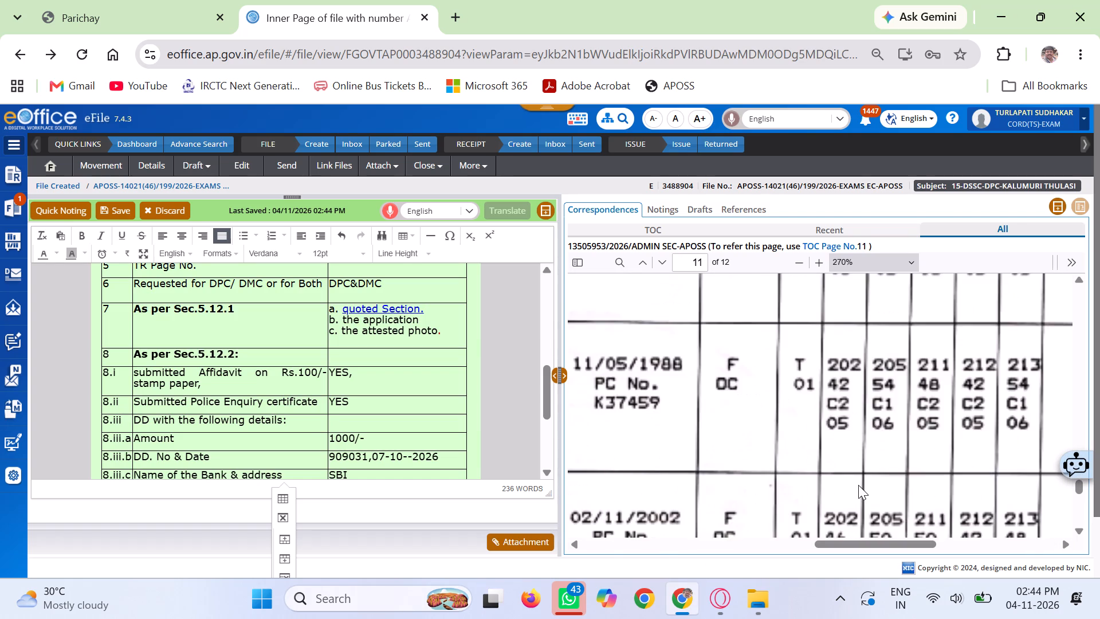
{"action": "scroll", "coordinate": [888, 457], "scroll_direction": "up", "scroll_amount": 2}
{"action": "scroll", "coordinate": [884, 458], "scroll_direction": "down", "scroll_amount": 1, "text": "ctrl"}
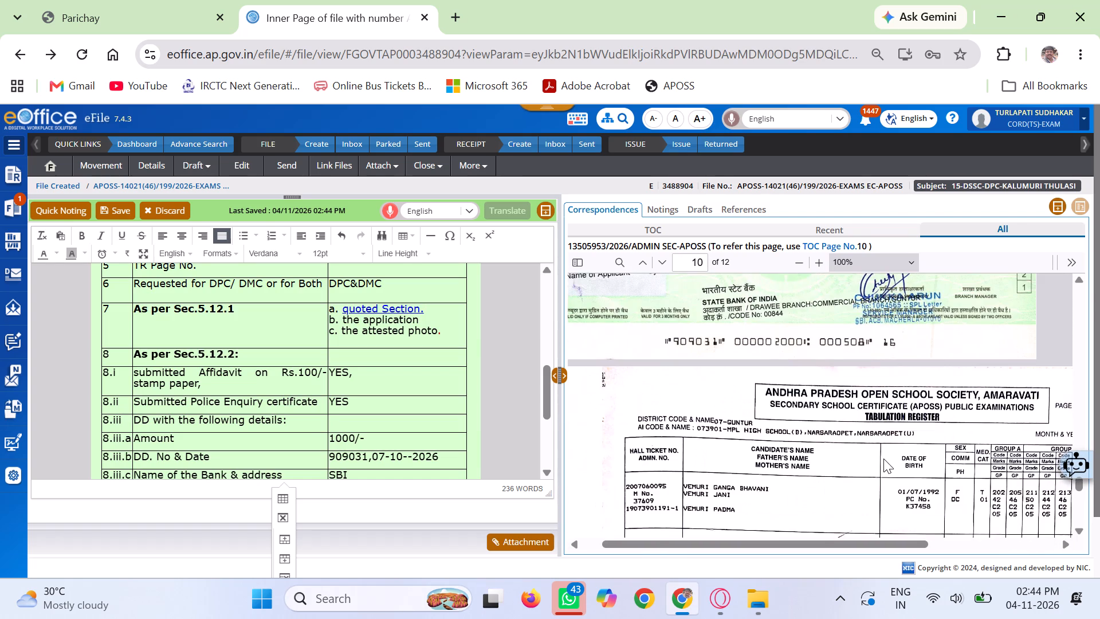
{"action": "scroll", "coordinate": [881, 469], "scroll_direction": "down", "scroll_amount": 1, "text": "ctrl"}
{"action": "scroll", "coordinate": [883, 469], "scroll_direction": "up", "scroll_amount": 2, "text": "ctrl"}
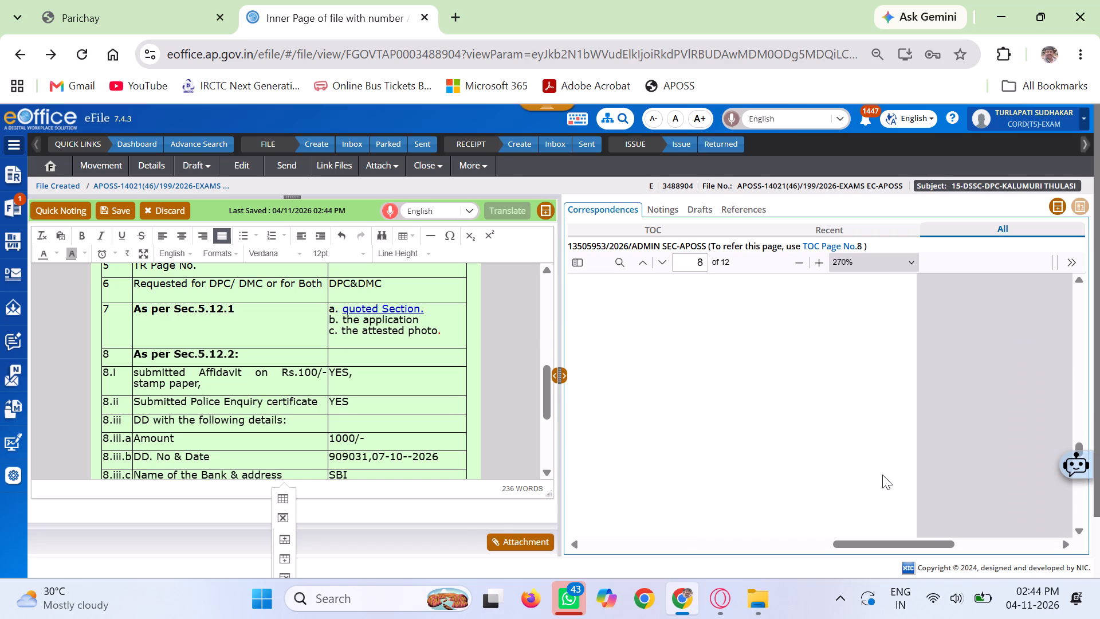
{"action": "scroll", "coordinate": [926, 471], "scroll_direction": "down", "scroll_amount": 4}
{"action": "scroll", "coordinate": [924, 469], "scroll_direction": "down", "scroll_amount": 1, "text": "ctrl"}
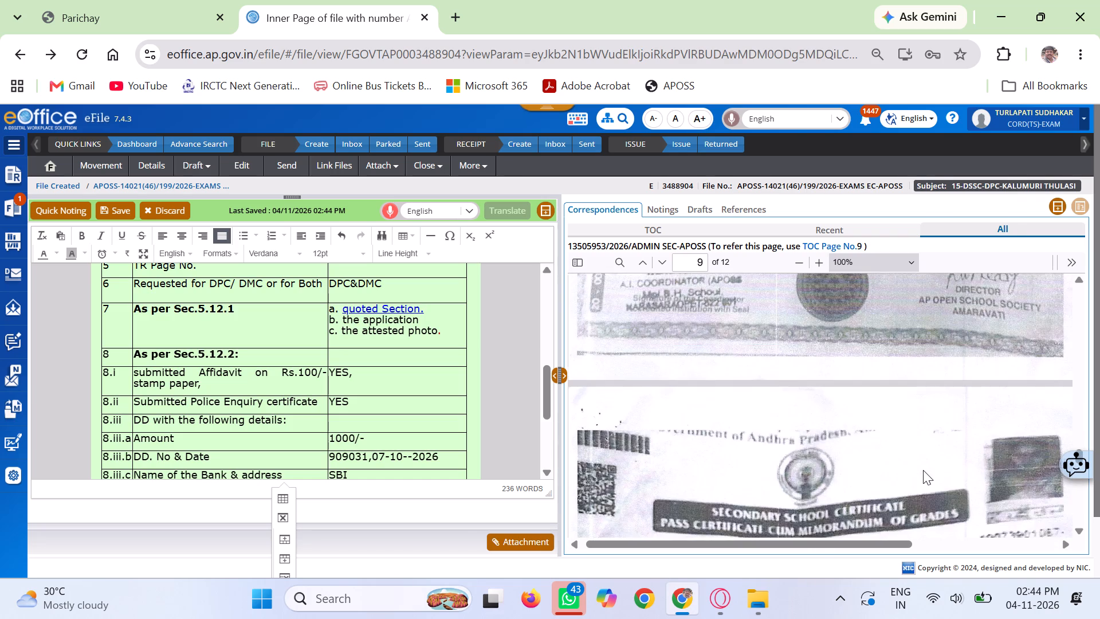
{"action": "scroll", "coordinate": [923, 470], "scroll_direction": "down", "scroll_amount": 1, "text": "ctrl"}
{"action": "scroll", "coordinate": [923, 470], "scroll_direction": "up", "scroll_amount": 2}
{"action": "scroll", "coordinate": [923, 470], "scroll_direction": "down", "scroll_amount": 6}
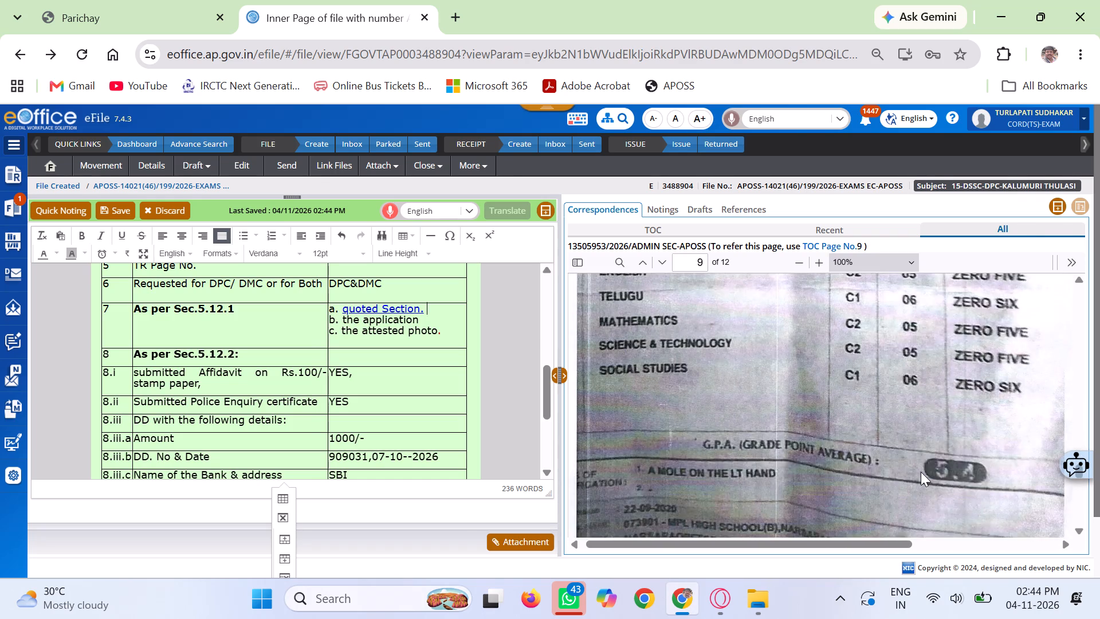
{"action": "scroll", "coordinate": [921, 472], "scroll_direction": "down", "scroll_amount": 3}
{"action": "scroll", "coordinate": [921, 473], "scroll_direction": "up", "scroll_amount": 1}
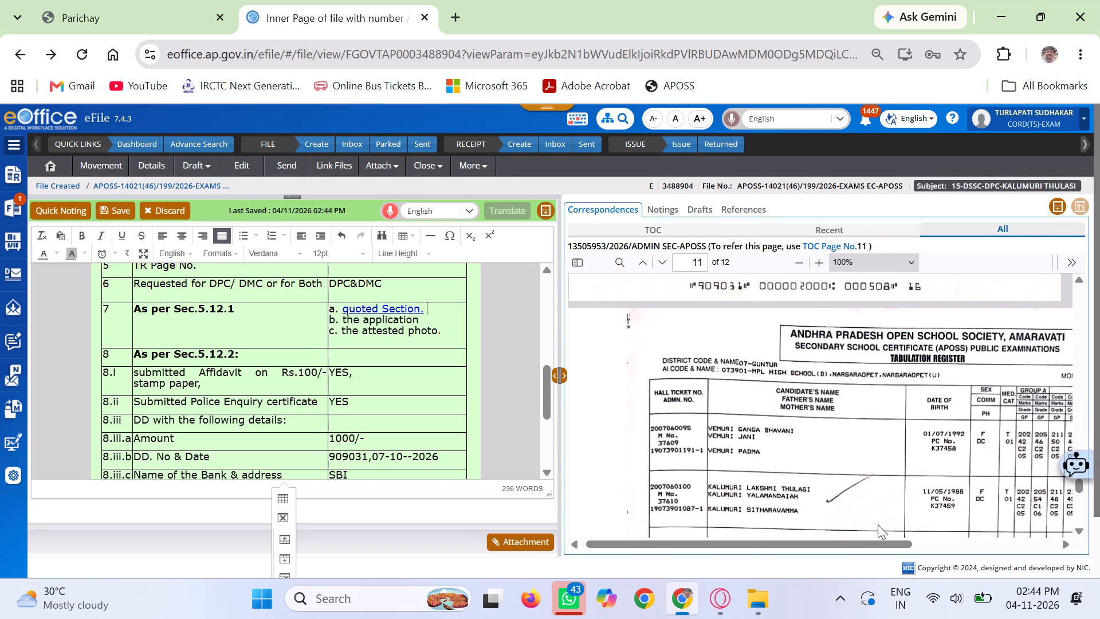
{"action": "left_click_drag", "start_coordinate": [867, 539], "coordinate": [961, 532]}
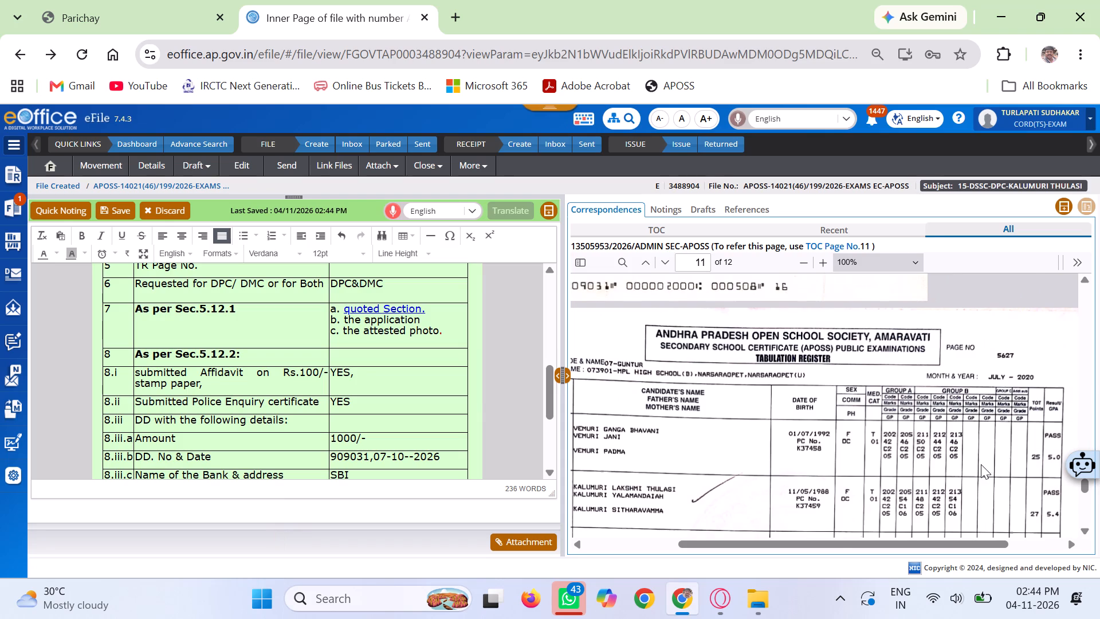
{"action": "scroll", "coordinate": [981, 464], "scroll_direction": "up", "scroll_amount": 1, "text": "ctrl"}
{"action": "left_click_drag", "start_coordinate": [945, 542], "coordinate": [1040, 538]}
{"action": "scroll", "coordinate": [877, 487], "scroll_direction": "up", "scroll_amount": 1}
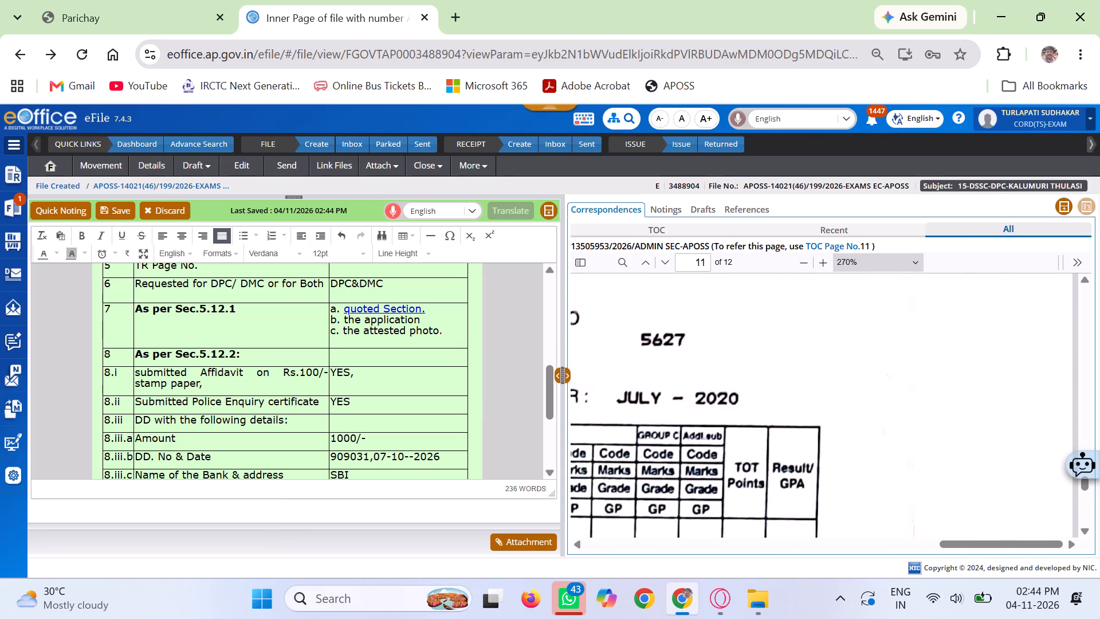
Enter 5627 in the "TR Page No." row of the note's candidate details table.
{"action": "scroll", "coordinate": [410, 369], "scroll_direction": "up", "scroll_amount": 1}
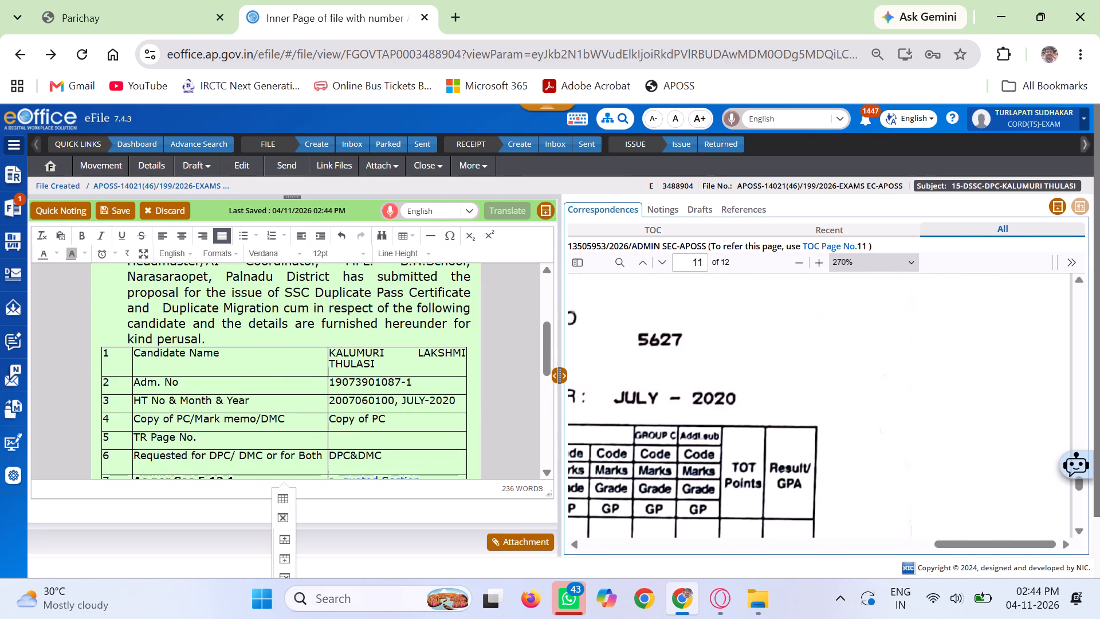
{"action": "left_click", "coordinate": [368, 433]}
{"action": "left_click", "coordinate": [365, 437]}
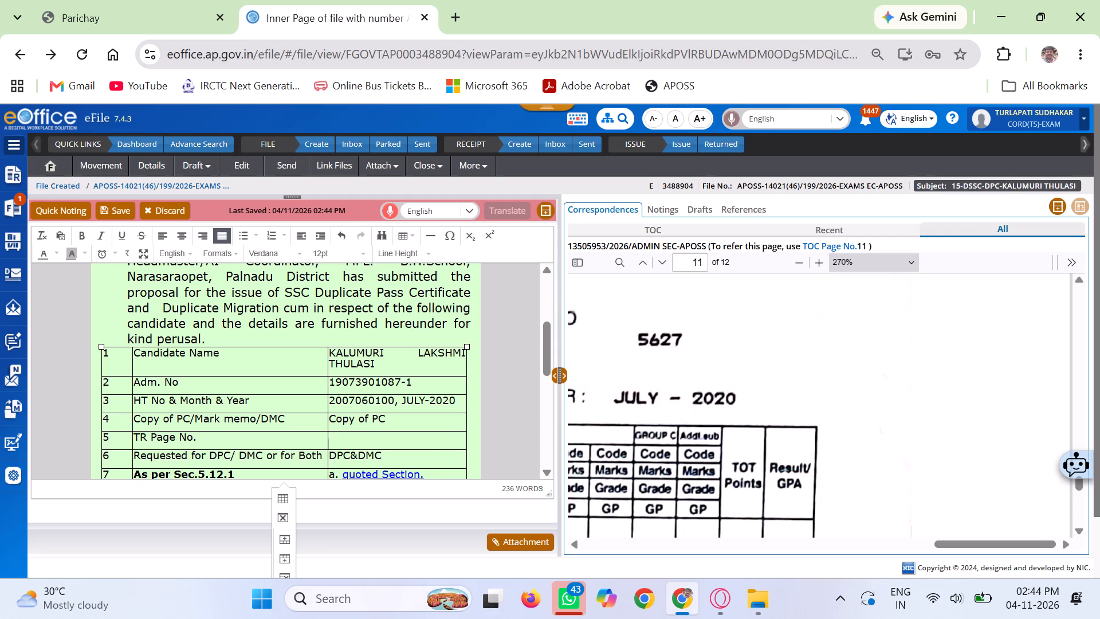
{"action": "type", "text": "5627"}
Link the TR page number 5627 in the note table to correspondence Page 11.
{"action": "left_click_drag", "start_coordinate": [377, 439], "coordinate": [329, 444]}
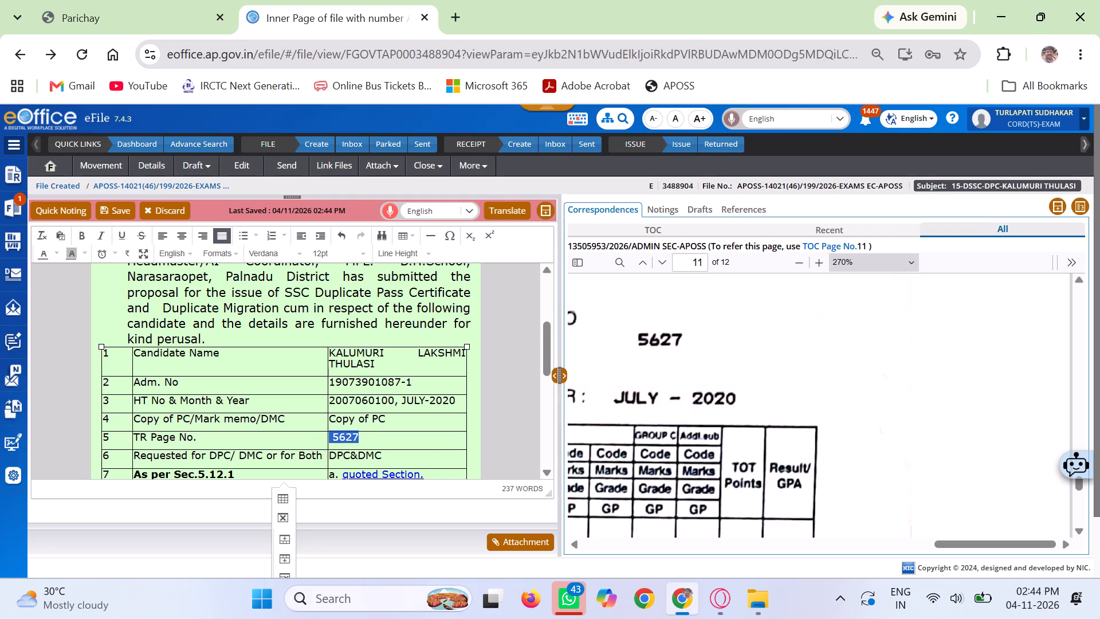
{"action": "left_click", "coordinate": [1080, 207]}
{"action": "left_click", "coordinate": [600, 192]}
{"action": "scroll", "coordinate": [590, 209], "scroll_direction": "down", "scroll_amount": 3}
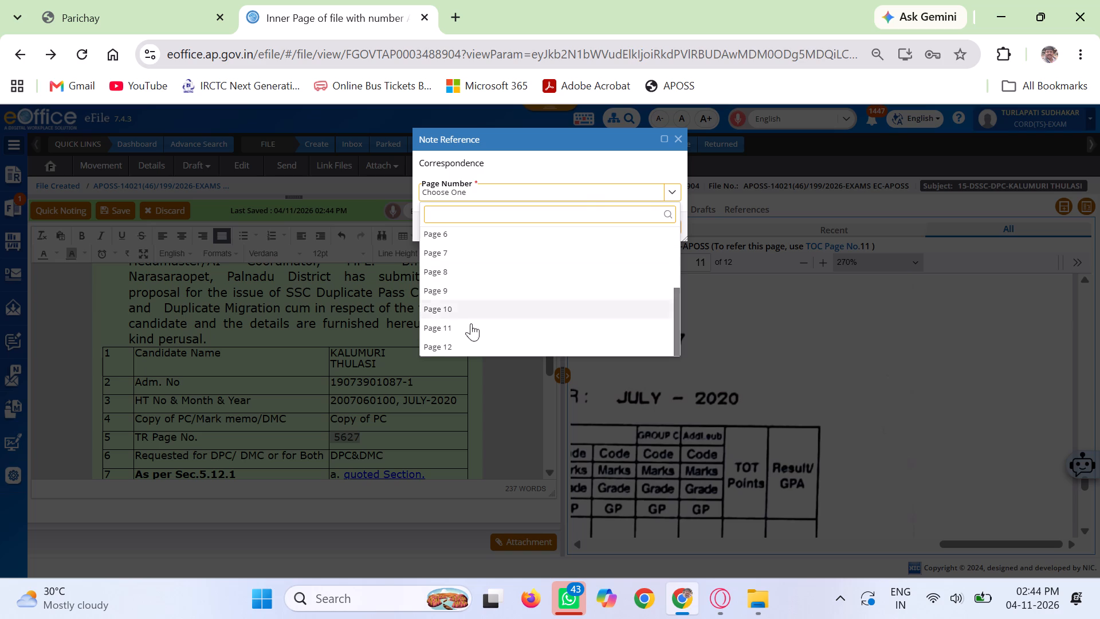
{"action": "left_click", "coordinate": [457, 329]}
{"action": "left_click", "coordinate": [594, 227]}
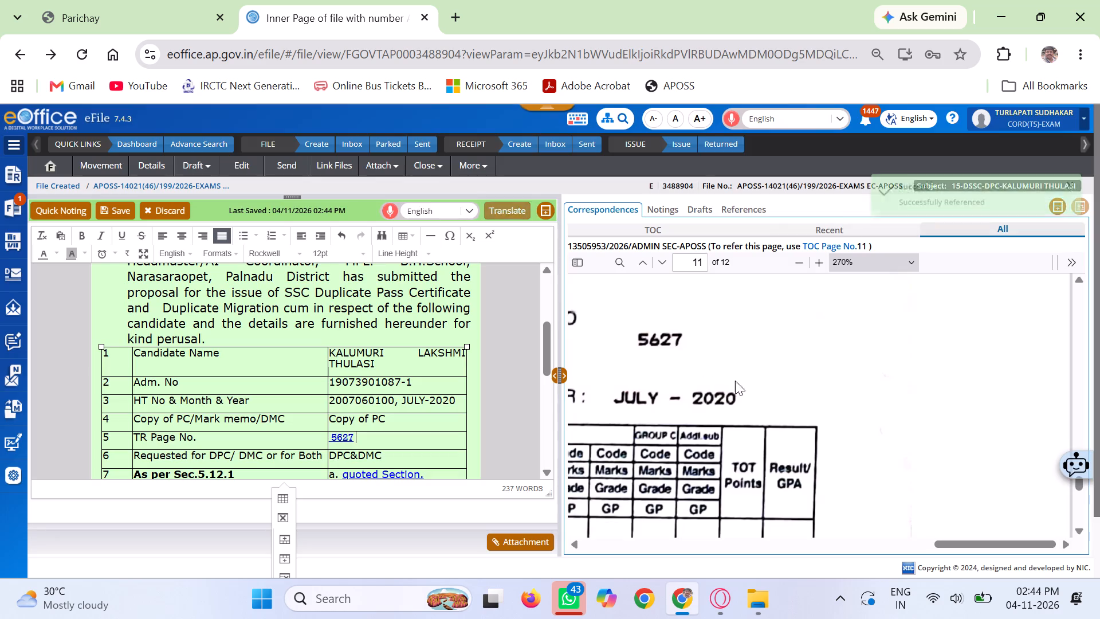
Link the entry in the note table's "DD. No & Date" row to correspondence Page 10, the demand draft.
{"action": "scroll", "coordinate": [775, 400], "scroll_direction": "down", "scroll_amount": 3}
{"action": "scroll", "coordinate": [730, 398], "scroll_direction": "down", "scroll_amount": 3, "text": "ctrl"}
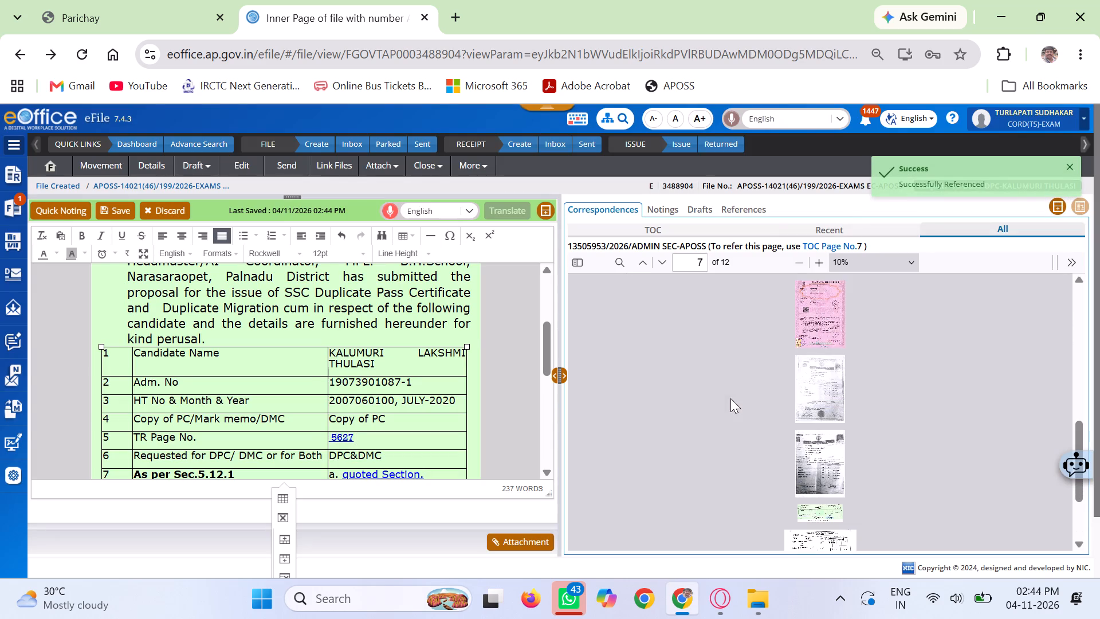
{"action": "scroll", "coordinate": [821, 465], "scroll_direction": "up", "scroll_amount": 2, "text": "ctrl"}
{"action": "scroll", "coordinate": [803, 471], "scroll_direction": "down", "scroll_amount": 2}
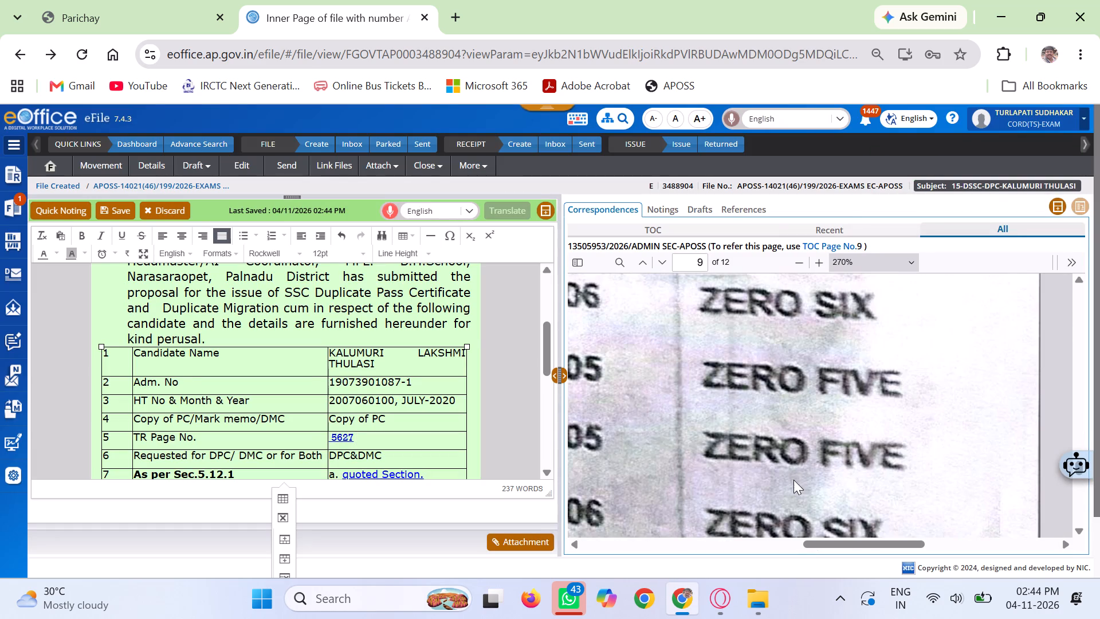
{"action": "scroll", "coordinate": [790, 483], "scroll_direction": "down", "scroll_amount": 3}
{"action": "scroll", "coordinate": [730, 475], "scroll_direction": "down", "scroll_amount": 1}
{"action": "scroll", "coordinate": [730, 475], "scroll_direction": "down", "scroll_amount": 2, "text": "ctrl"}
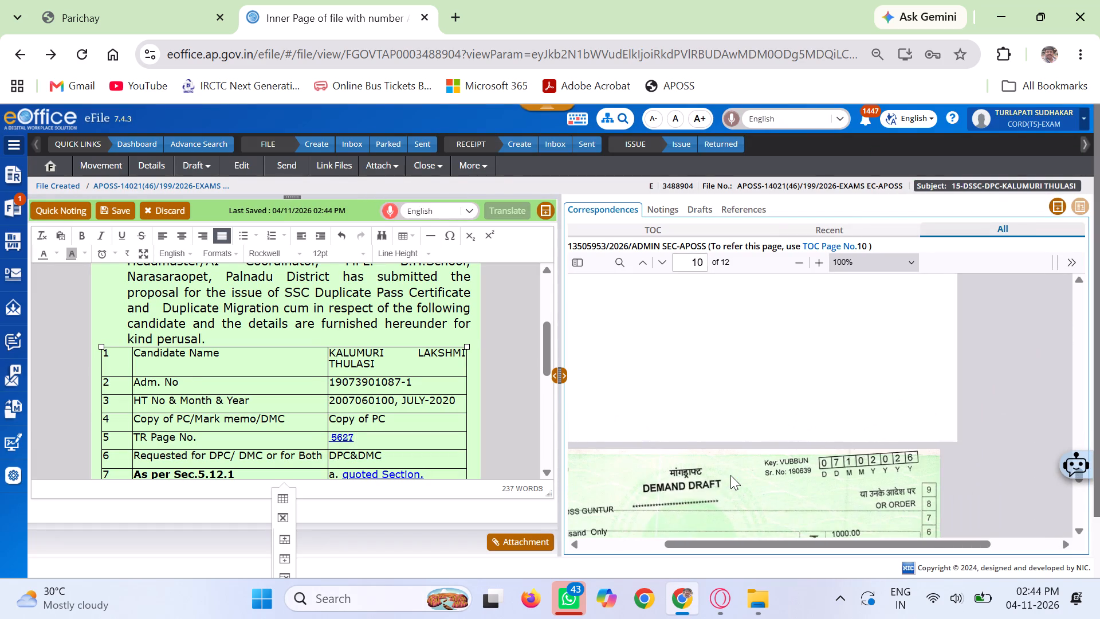
{"action": "scroll", "coordinate": [737, 480], "scroll_direction": "down", "scroll_amount": 1}
{"action": "scroll", "coordinate": [443, 466], "scroll_direction": "down", "scroll_amount": 1}
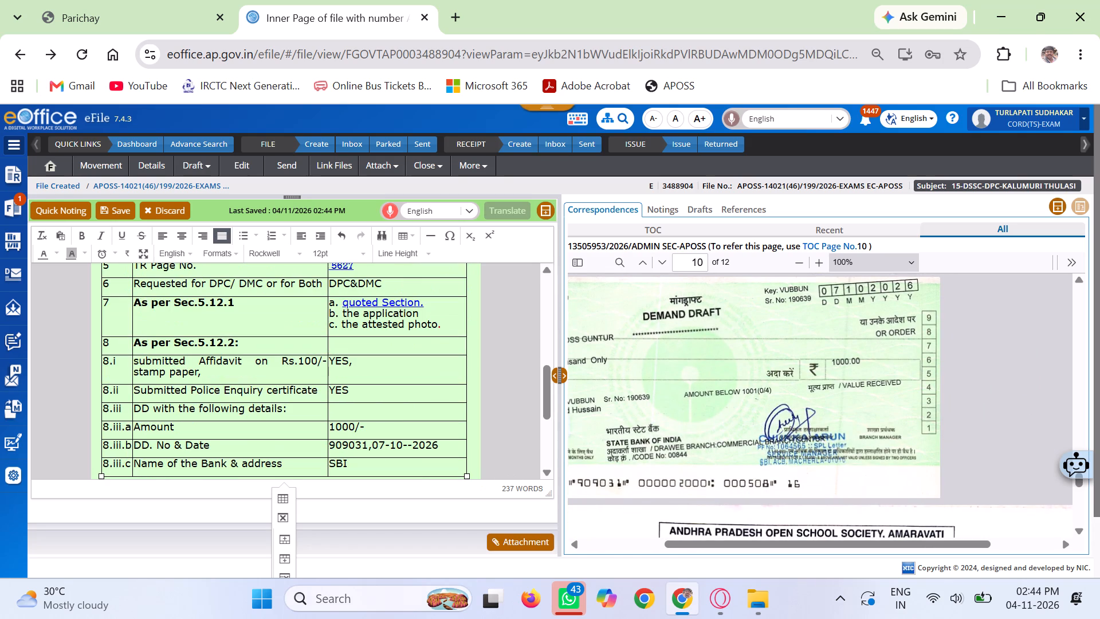
{"action": "left_click_drag", "start_coordinate": [448, 442], "coordinate": [335, 441]}
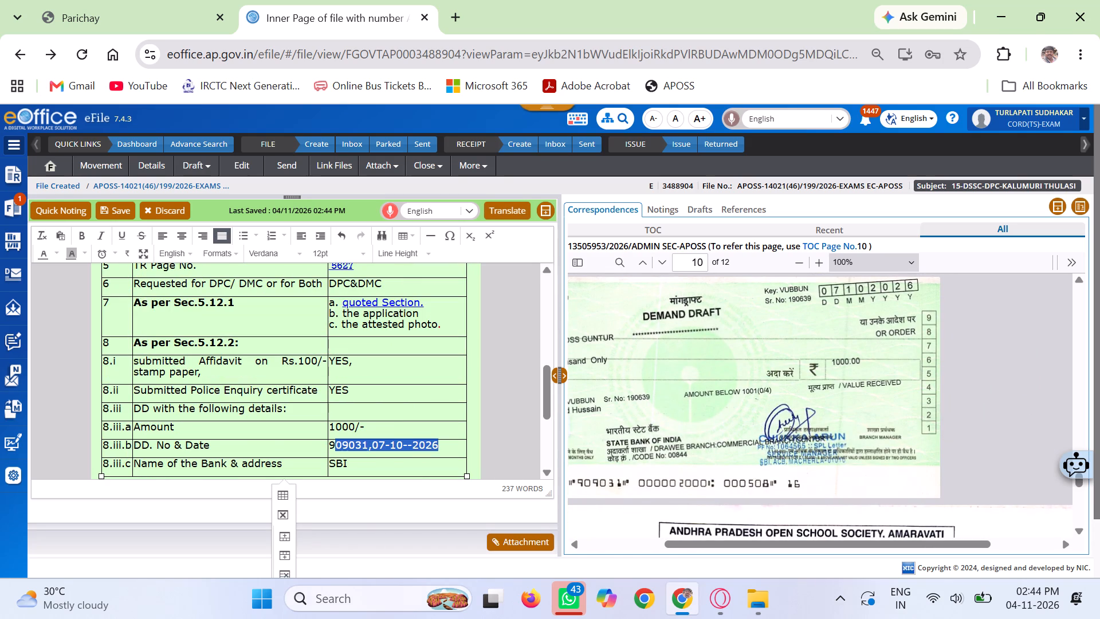
{"action": "left_click_drag", "start_coordinate": [335, 441], "coordinate": [332, 441]}
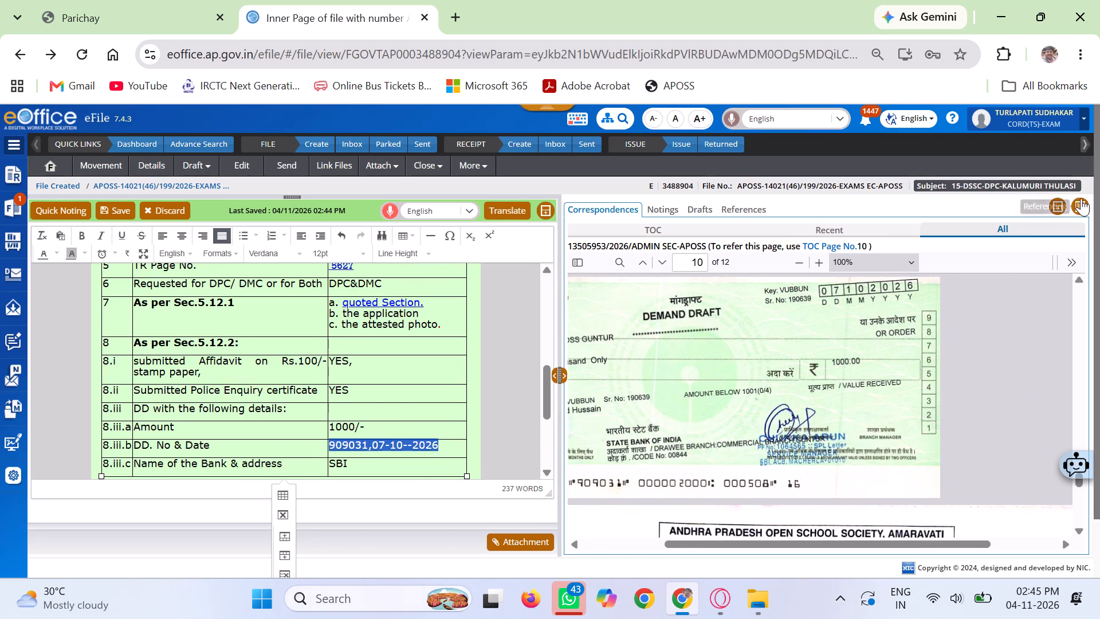
{"action": "left_click", "coordinate": [1079, 204]}
{"action": "left_click", "coordinate": [563, 194]}
{"action": "scroll", "coordinate": [545, 265], "scroll_direction": "down", "scroll_amount": 3}
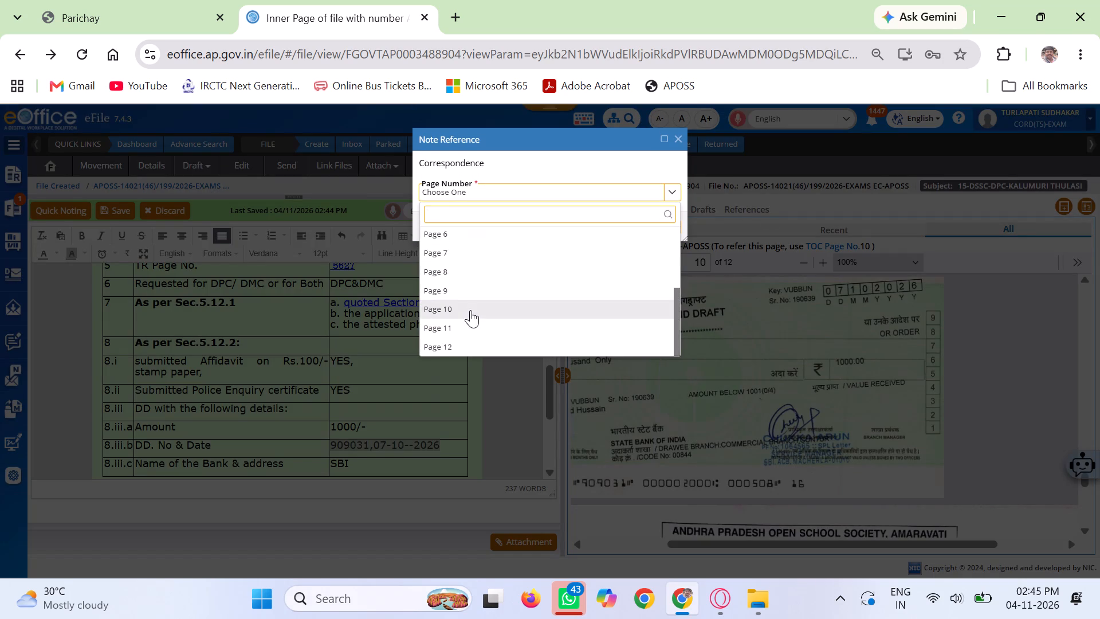
{"action": "left_click", "coordinate": [459, 311]}
{"action": "left_click", "coordinate": [606, 222]}
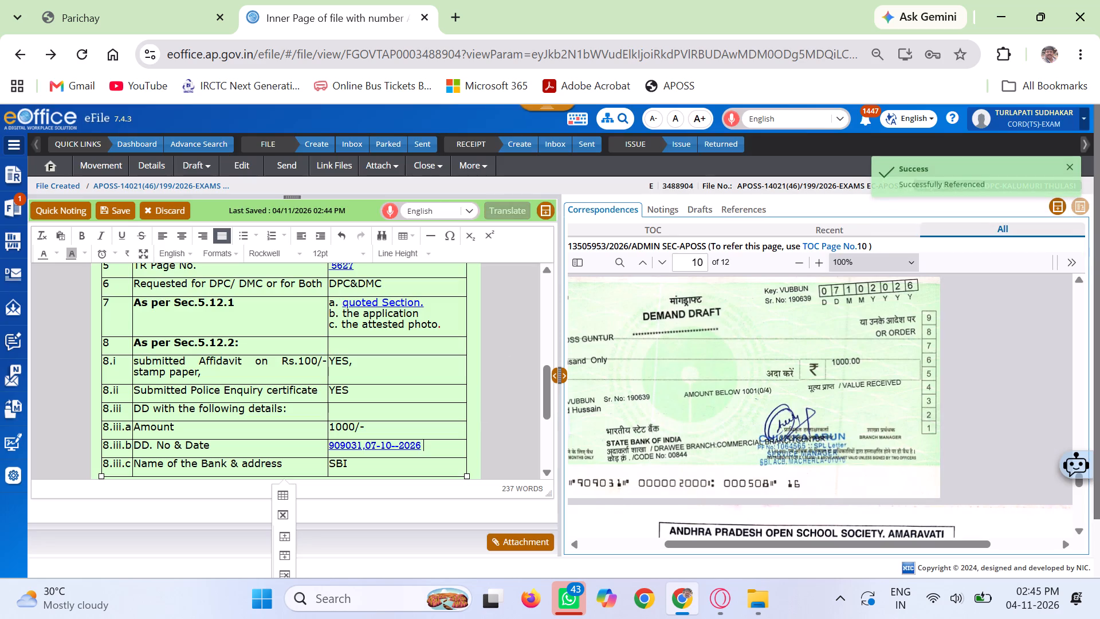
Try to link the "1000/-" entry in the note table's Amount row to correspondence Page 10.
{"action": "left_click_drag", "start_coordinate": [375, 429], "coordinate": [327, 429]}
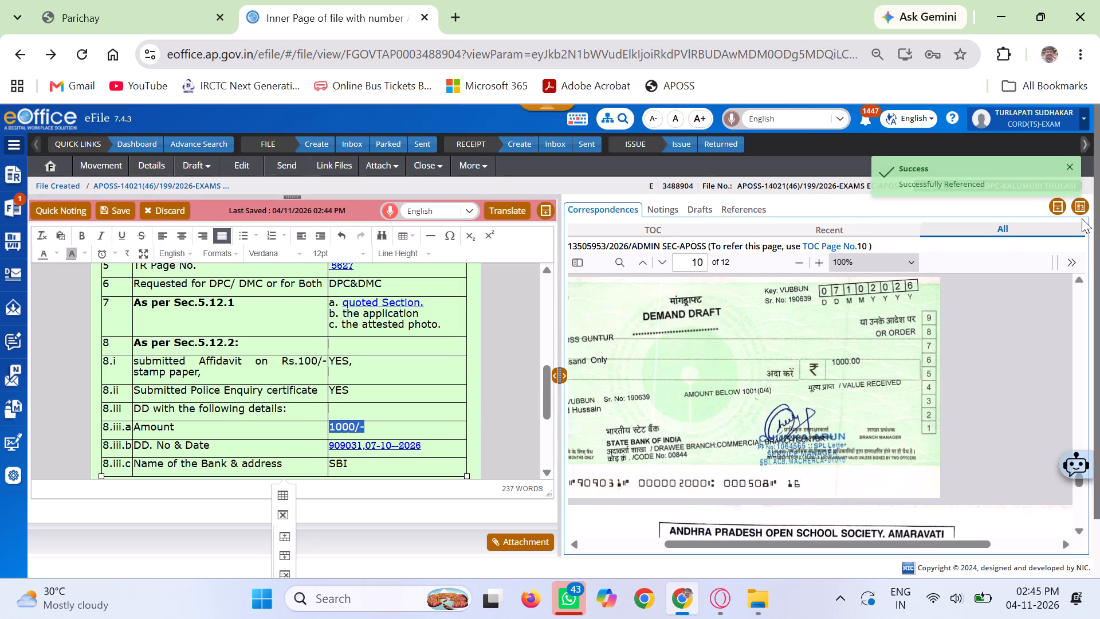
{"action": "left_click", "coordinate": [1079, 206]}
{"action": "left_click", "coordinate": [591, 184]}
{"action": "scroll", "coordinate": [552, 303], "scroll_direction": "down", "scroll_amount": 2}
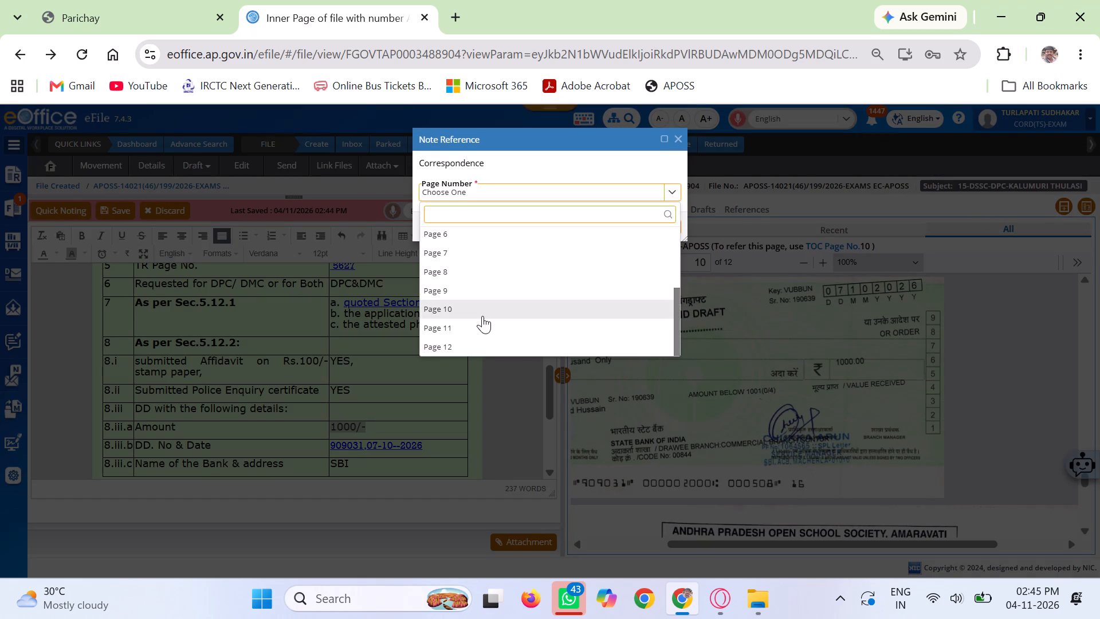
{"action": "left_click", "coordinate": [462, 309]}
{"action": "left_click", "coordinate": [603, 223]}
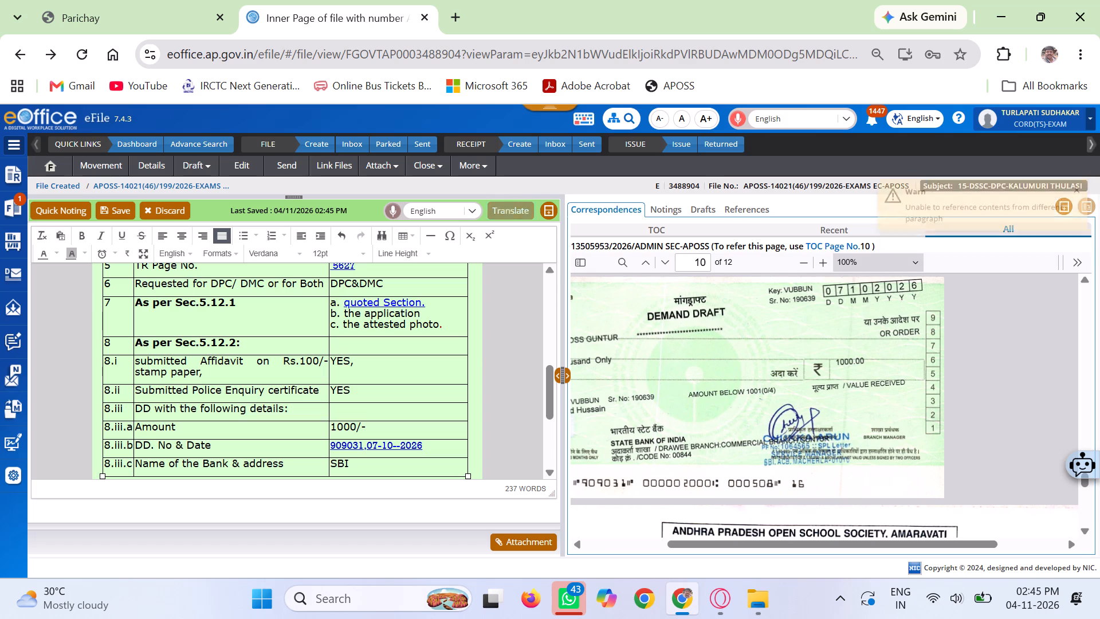
Link "SBI" in the note table's "Name of the Bank & address" row to correspondence Page 10.
{"action": "left_click", "coordinate": [390, 456]}
{"action": "left_click_drag", "start_coordinate": [371, 462], "coordinate": [345, 464]}
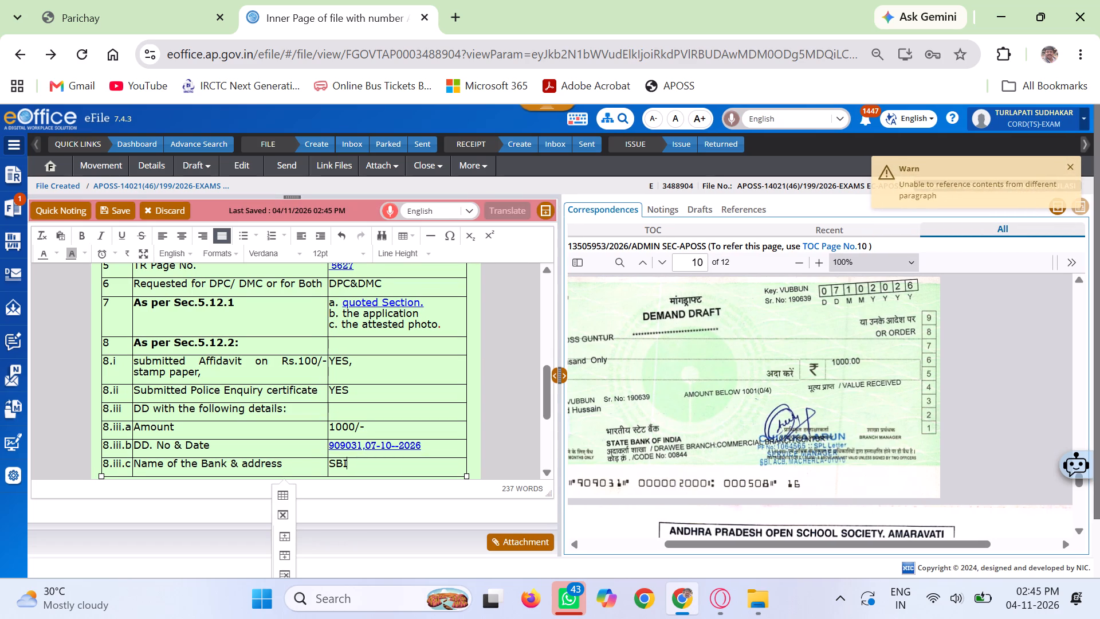
{"action": "left_click_drag", "start_coordinate": [345, 464], "coordinate": [330, 465]}
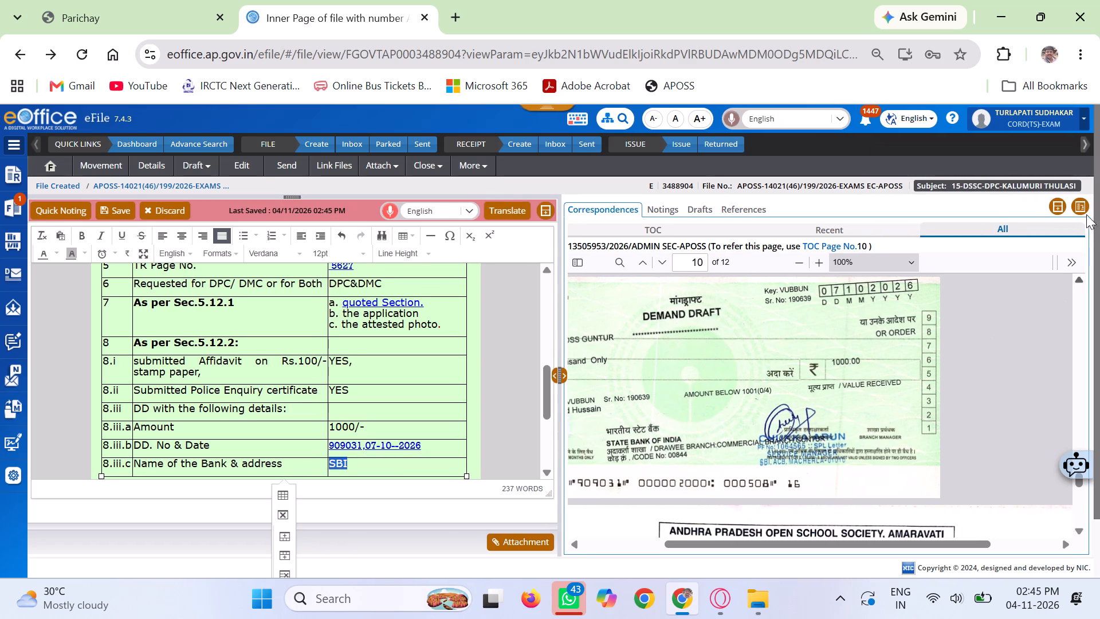
{"action": "left_click", "coordinate": [1081, 210]}
{"action": "left_click", "coordinate": [488, 195]}
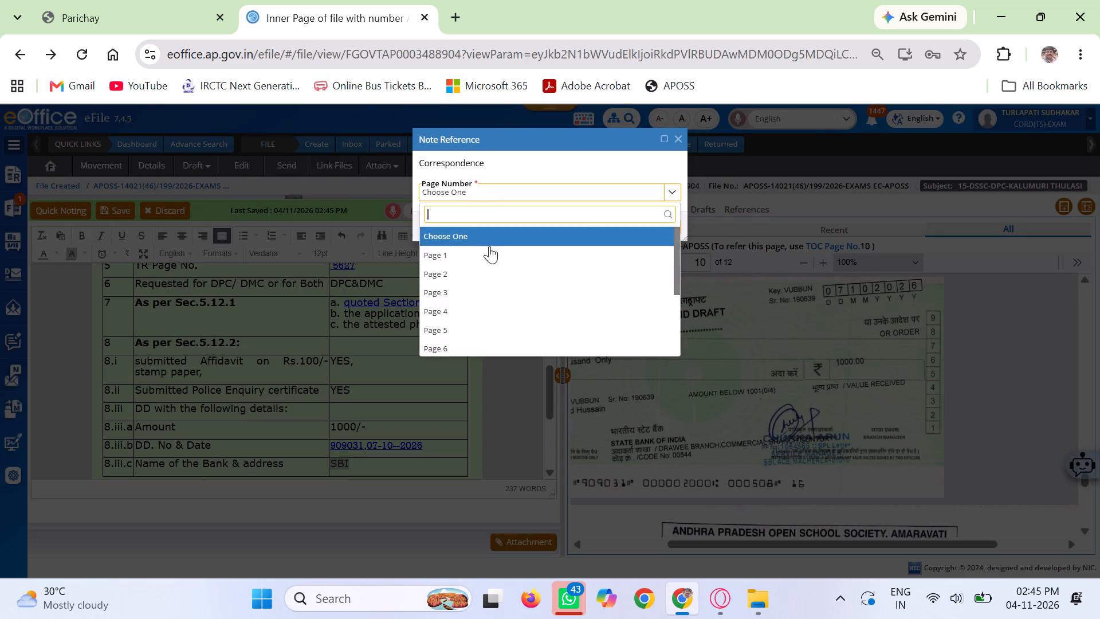
{"action": "scroll", "coordinate": [489, 265], "scroll_direction": "down", "scroll_amount": 2}
{"action": "left_click", "coordinate": [458, 308]}
{"action": "left_click", "coordinate": [609, 224]}
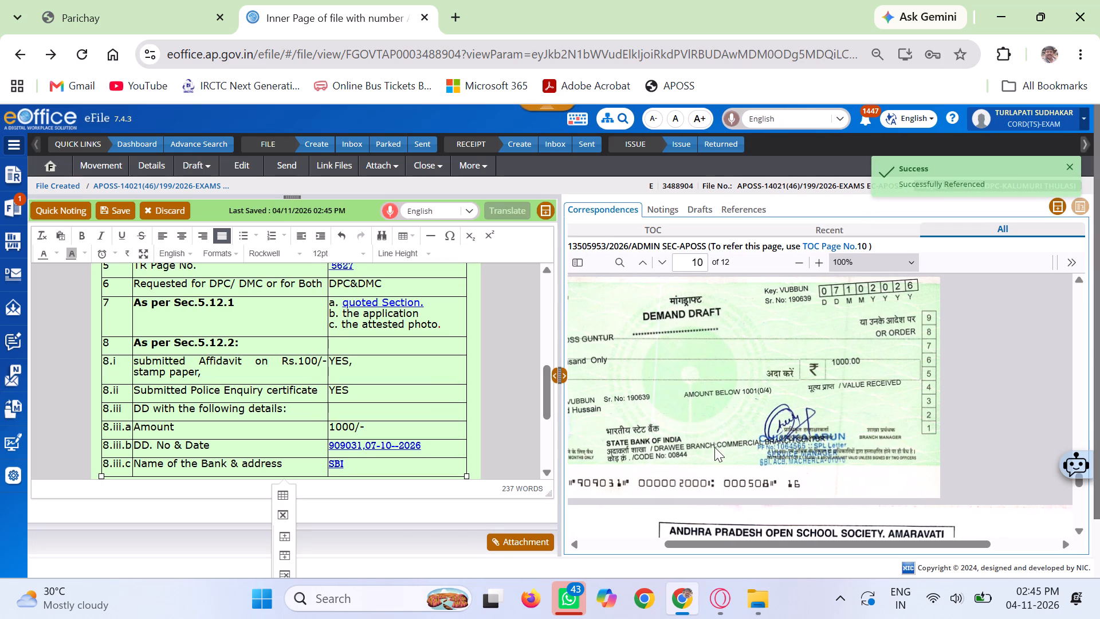
Link "YES," in the note table's "submitted Affidavit on Rs.100/- stamp paper" row to correspondence Page 7, the notarised affidavit.
{"action": "scroll", "coordinate": [682, 448], "scroll_direction": "up", "scroll_amount": 3}
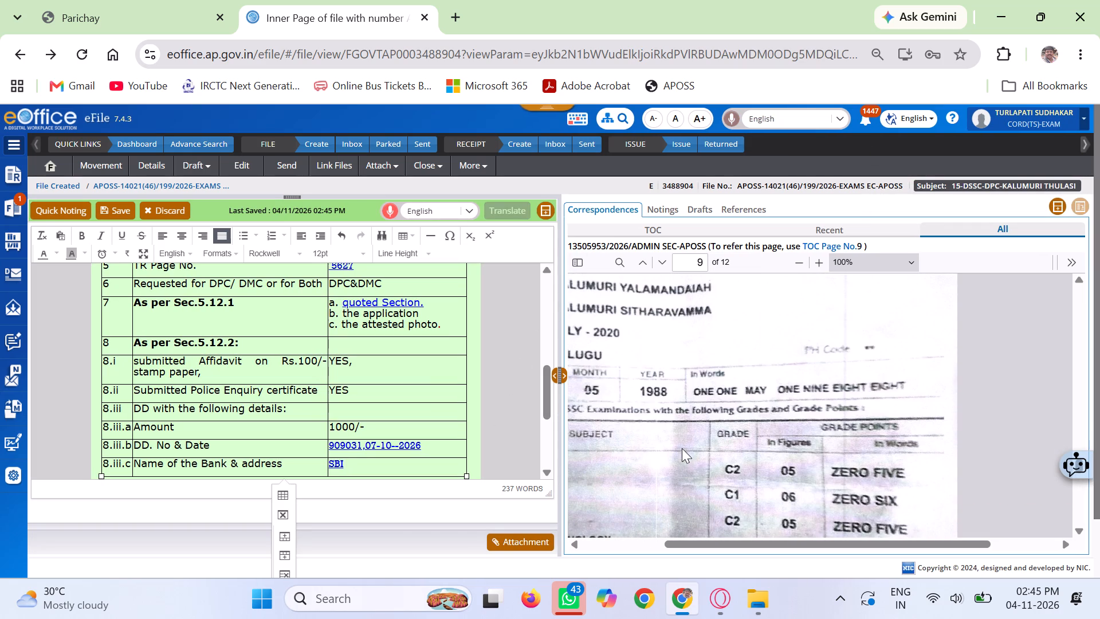
{"action": "scroll", "coordinate": [670, 449], "scroll_direction": "down", "scroll_amount": 1, "text": "ctrl"}
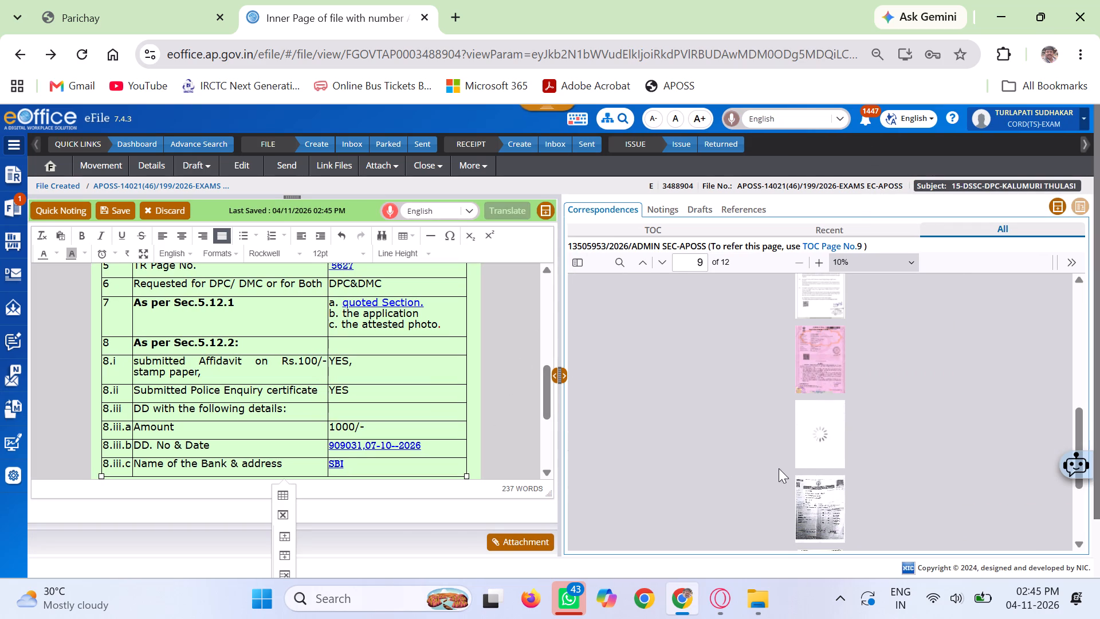
{"action": "left_click", "coordinate": [823, 378]}
{"action": "scroll", "coordinate": [823, 378], "scroll_direction": "up", "scroll_amount": 1, "text": "ctrl"}
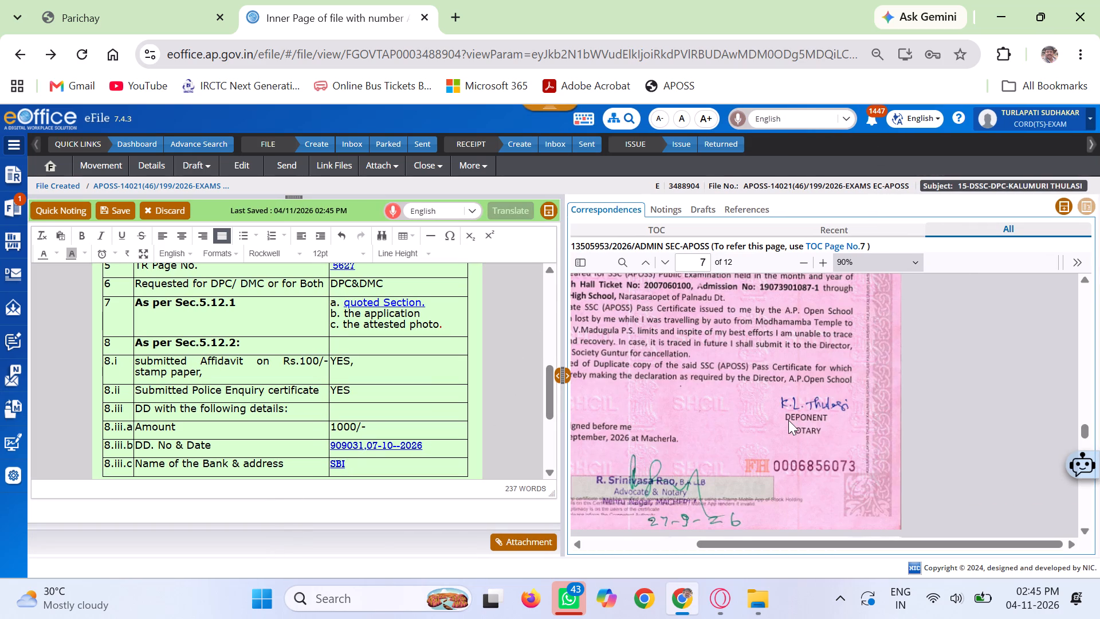
{"action": "left_click_drag", "start_coordinate": [375, 371], "coordinate": [342, 366]}
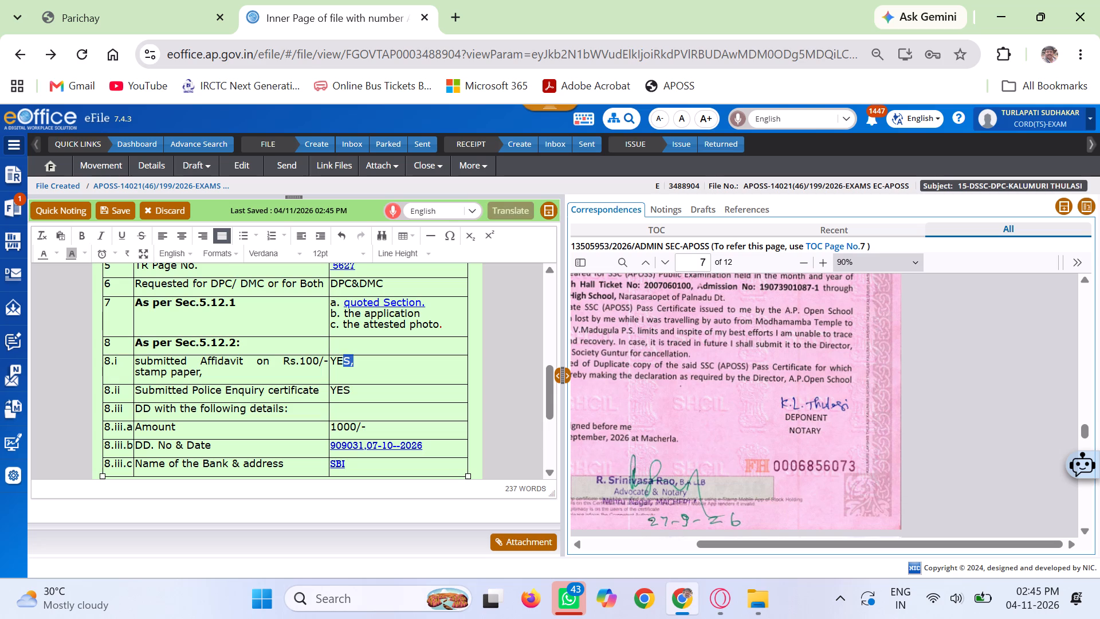
{"action": "left_click_drag", "start_coordinate": [342, 366], "coordinate": [332, 365]}
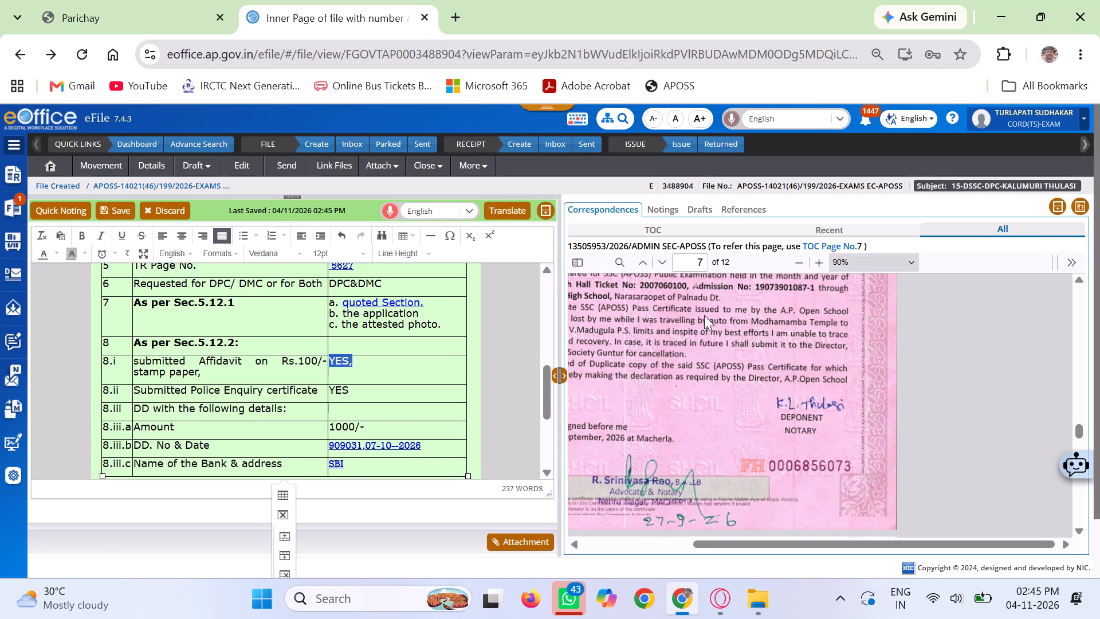
{"action": "left_click", "coordinate": [1077, 205]}
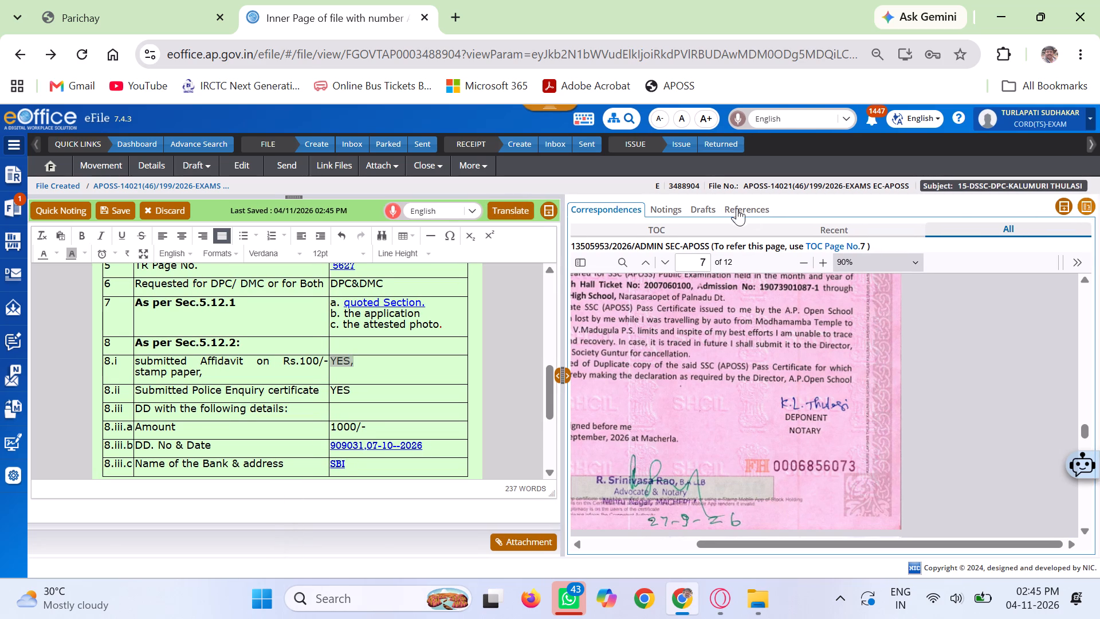
{"action": "left_click", "coordinate": [1084, 202]}
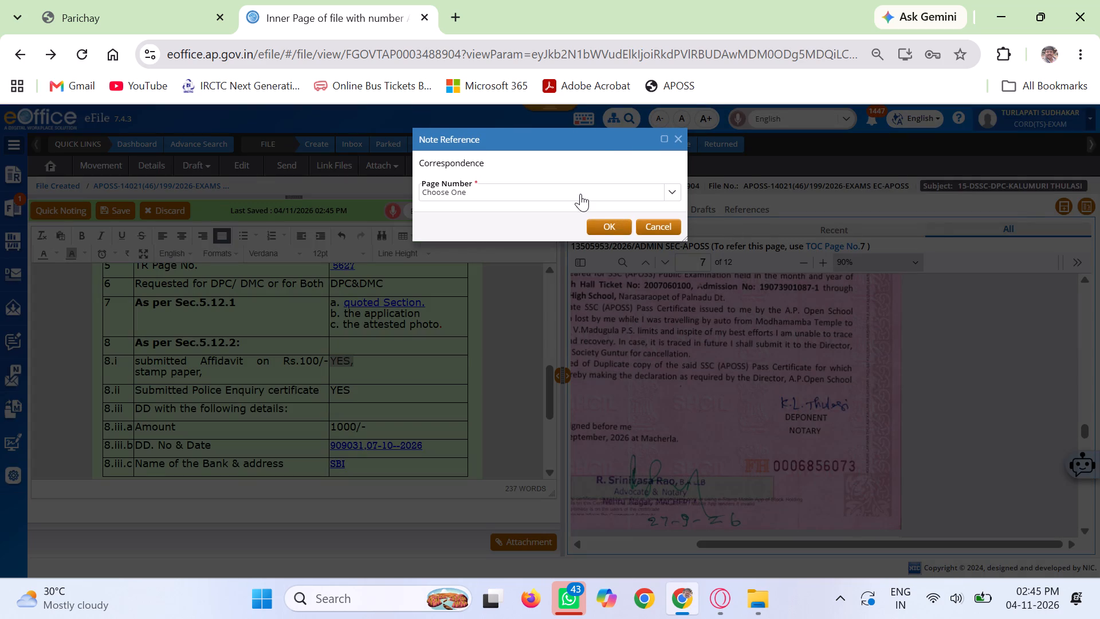
{"action": "left_click", "coordinate": [580, 194]}
{"action": "scroll", "coordinate": [547, 281], "scroll_direction": "down", "scroll_amount": 1}
{"action": "left_click", "coordinate": [446, 260]}
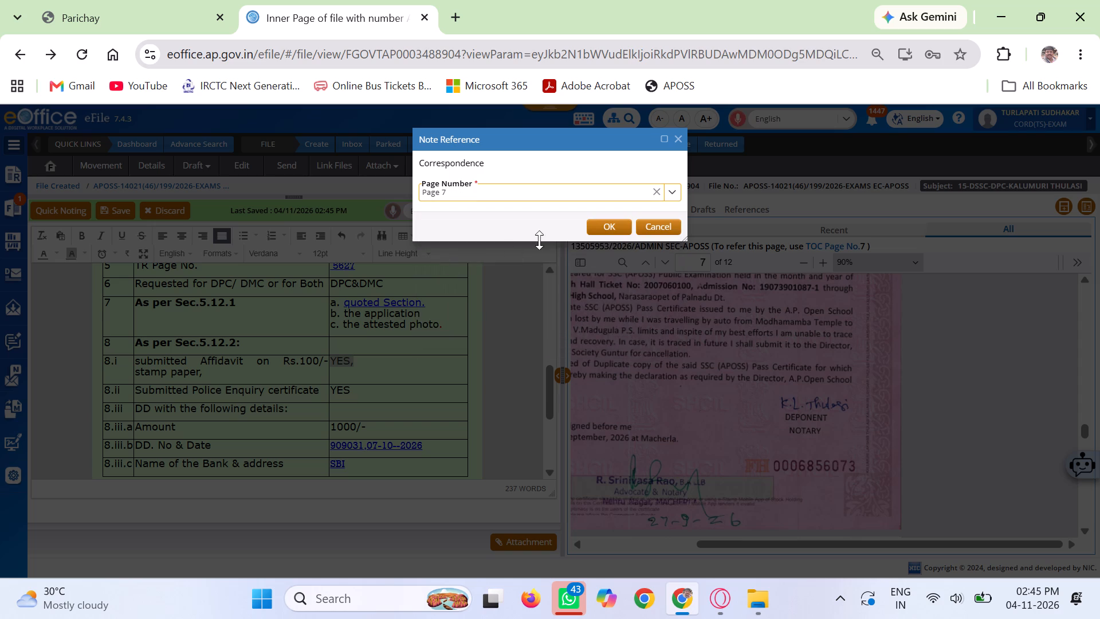
{"action": "left_click", "coordinate": [602, 228]}
Link "YES" in the note table's "Submitted Police Enquiry certificate" row to correspondence Page 5, the police certificate.
{"action": "scroll", "coordinate": [714, 452], "scroll_direction": "up", "scroll_amount": 2}
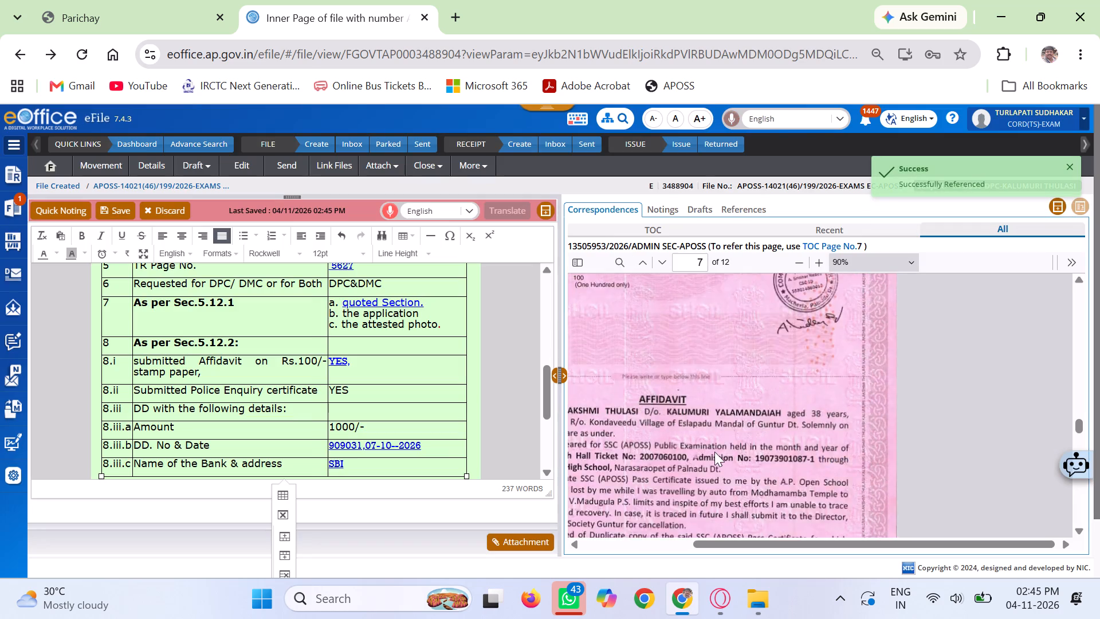
{"action": "scroll", "coordinate": [714, 452], "scroll_direction": "up", "scroll_amount": 6}
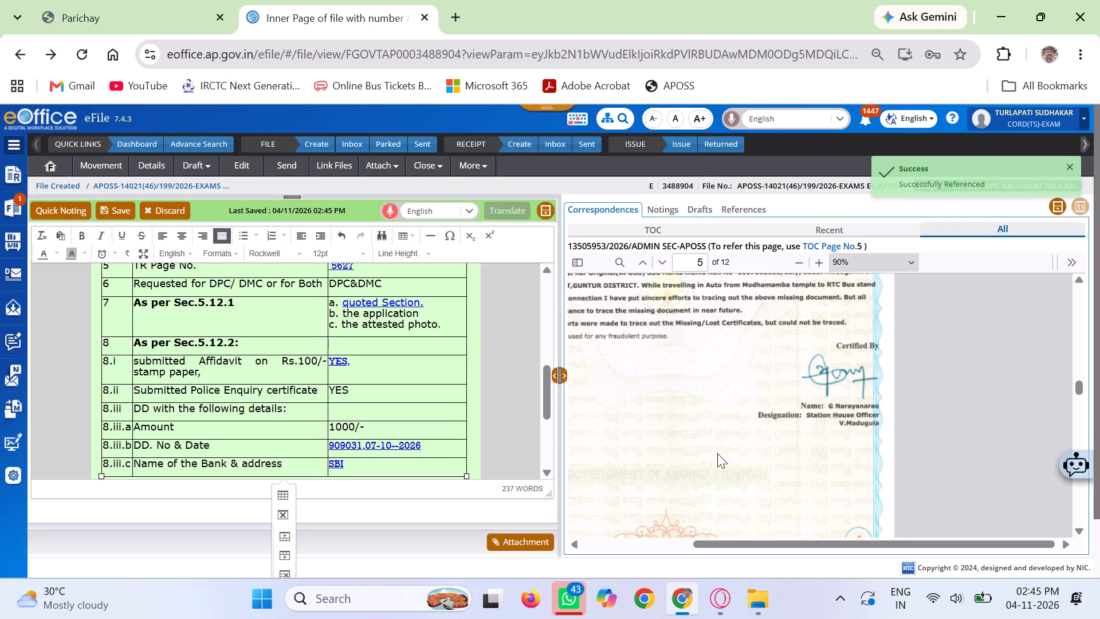
{"action": "left_click_drag", "start_coordinate": [366, 398], "coordinate": [332, 393]}
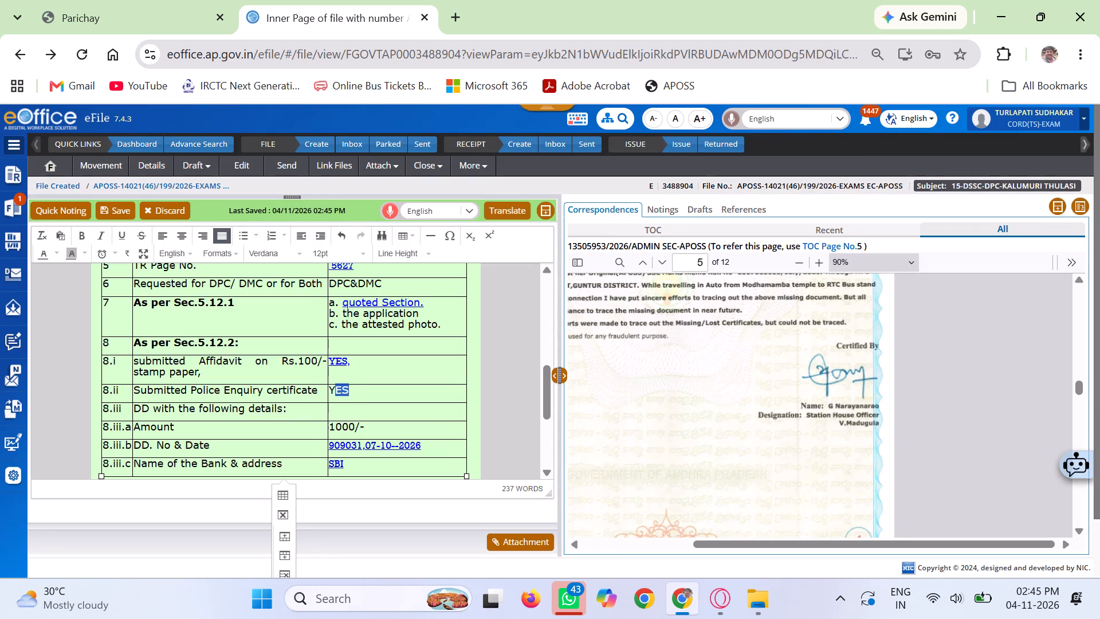
{"action": "left_click_drag", "start_coordinate": [332, 393], "coordinate": [331, 393]}
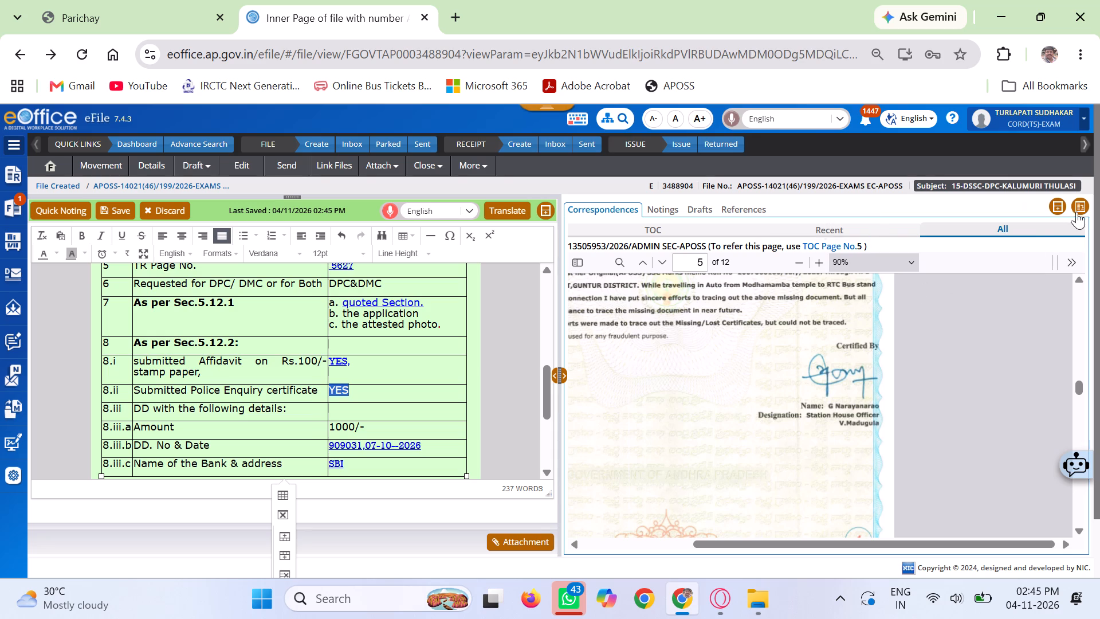
{"action": "left_click", "coordinate": [1078, 207]}
{"action": "left_click", "coordinate": [595, 187]}
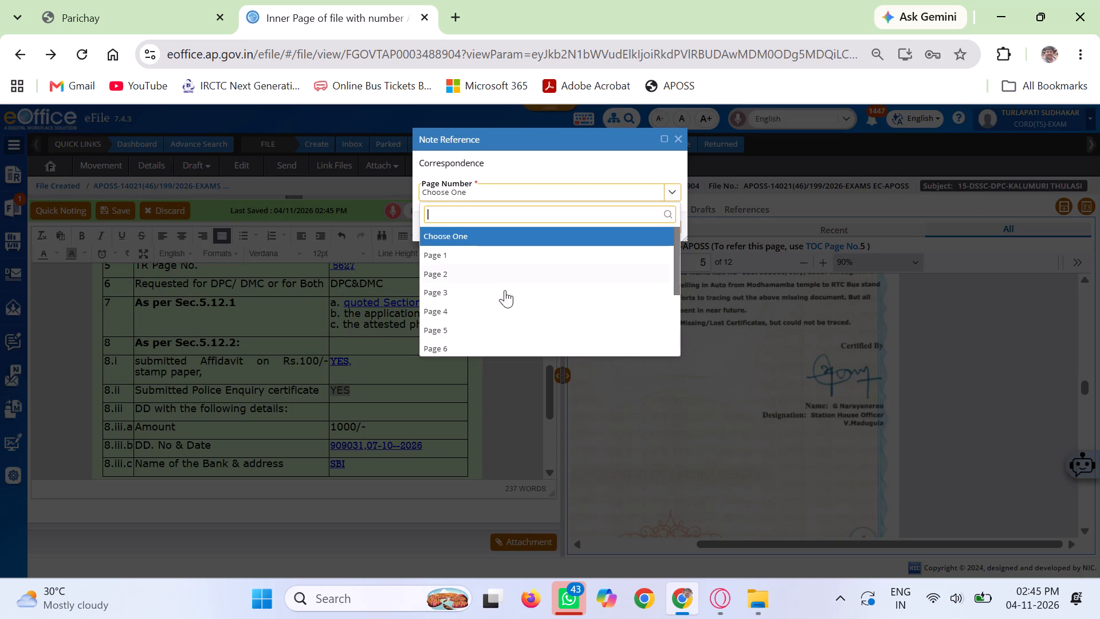
{"action": "left_click", "coordinate": [455, 330]}
{"action": "left_click", "coordinate": [603, 230]}
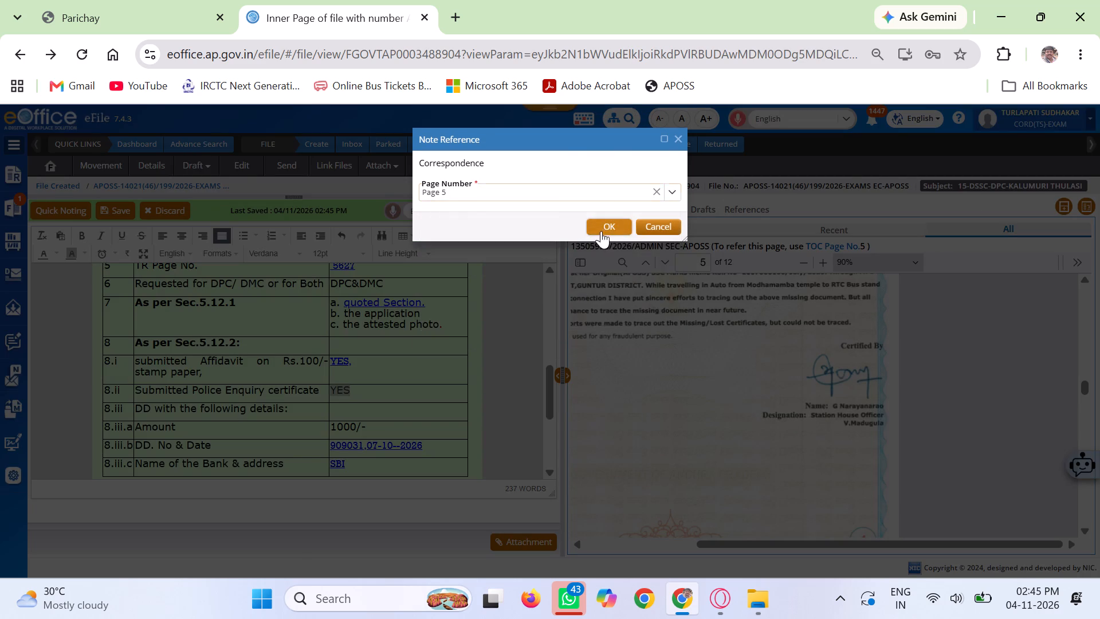
Link "the attested photo." in the note table's "As per Sec.5.12.1" row to correspondence Page 3, the identification certificate.
{"action": "scroll", "coordinate": [751, 421], "scroll_direction": "up", "scroll_amount": 4}
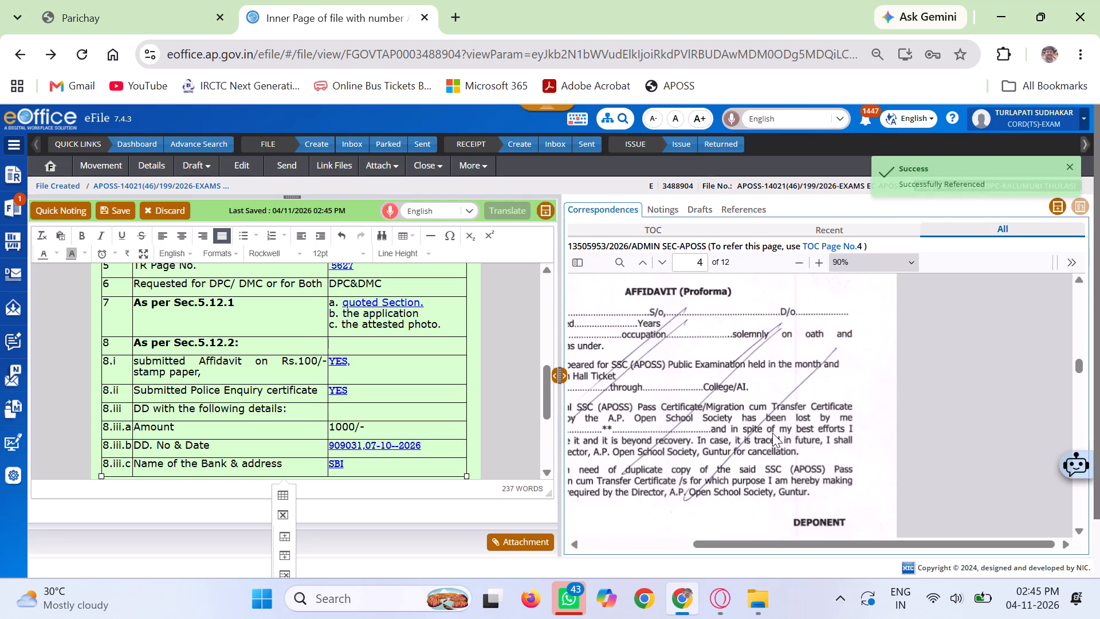
{"action": "scroll", "coordinate": [772, 433], "scroll_direction": "up", "scroll_amount": 1}
{"action": "scroll", "coordinate": [731, 426], "scroll_direction": "down", "scroll_amount": 1, "text": "ctrl"}
{"action": "scroll", "coordinate": [766, 450], "scroll_direction": "up", "scroll_amount": 1, "text": "ctrl"}
{"action": "scroll", "coordinate": [785, 465], "scroll_direction": "up", "scroll_amount": 1}
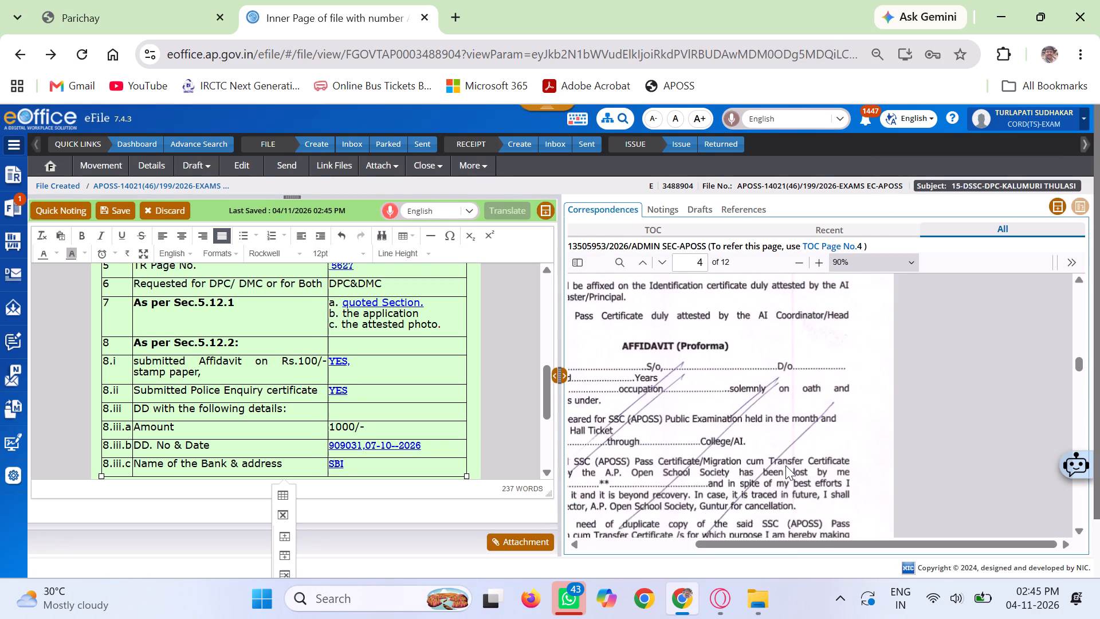
{"action": "left_click_drag", "start_coordinate": [799, 549], "coordinate": [701, 555]}
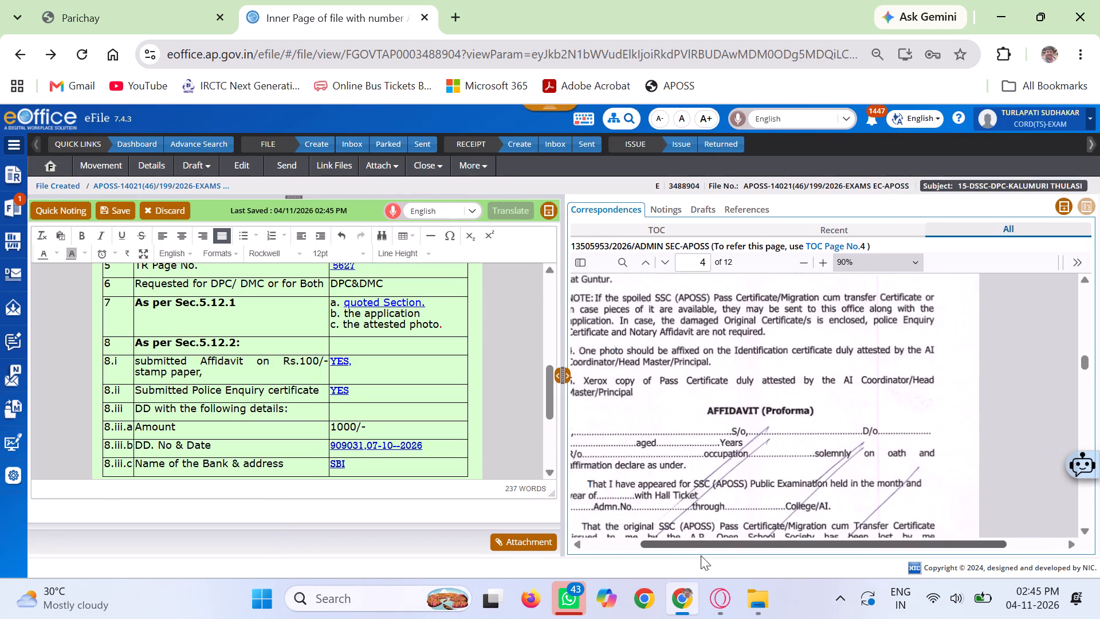
{"action": "left_click_drag", "start_coordinate": [701, 555], "coordinate": [669, 558]}
{"action": "scroll", "coordinate": [811, 473], "scroll_direction": "down", "scroll_amount": 2}
{"action": "scroll", "coordinate": [811, 473], "scroll_direction": "up", "scroll_amount": 4}
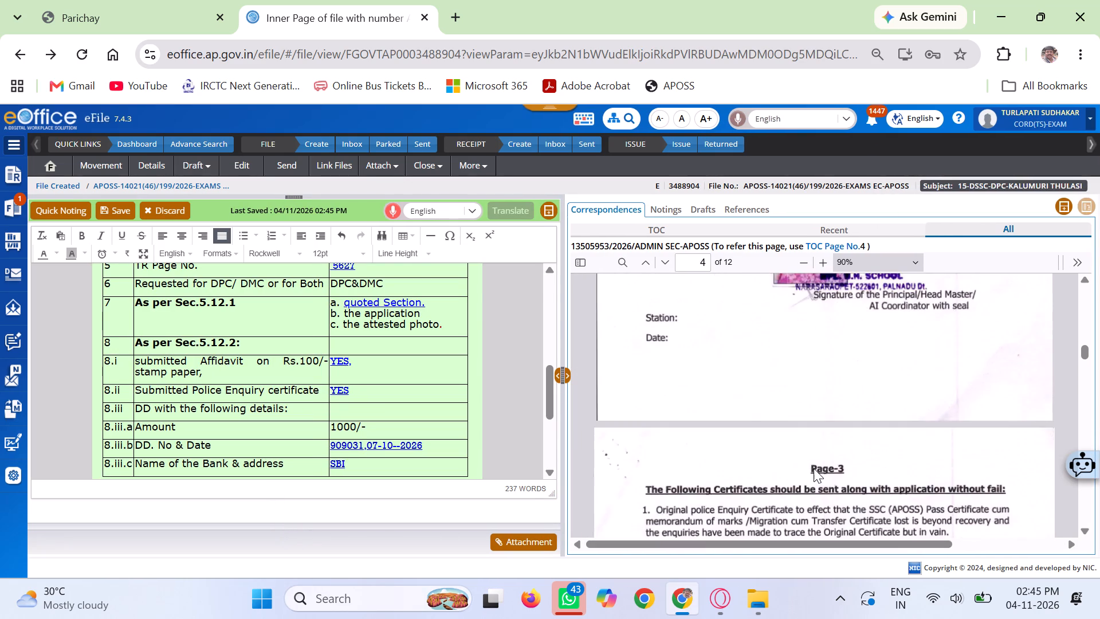
{"action": "scroll", "coordinate": [814, 468], "scroll_direction": "up", "scroll_amount": 1}
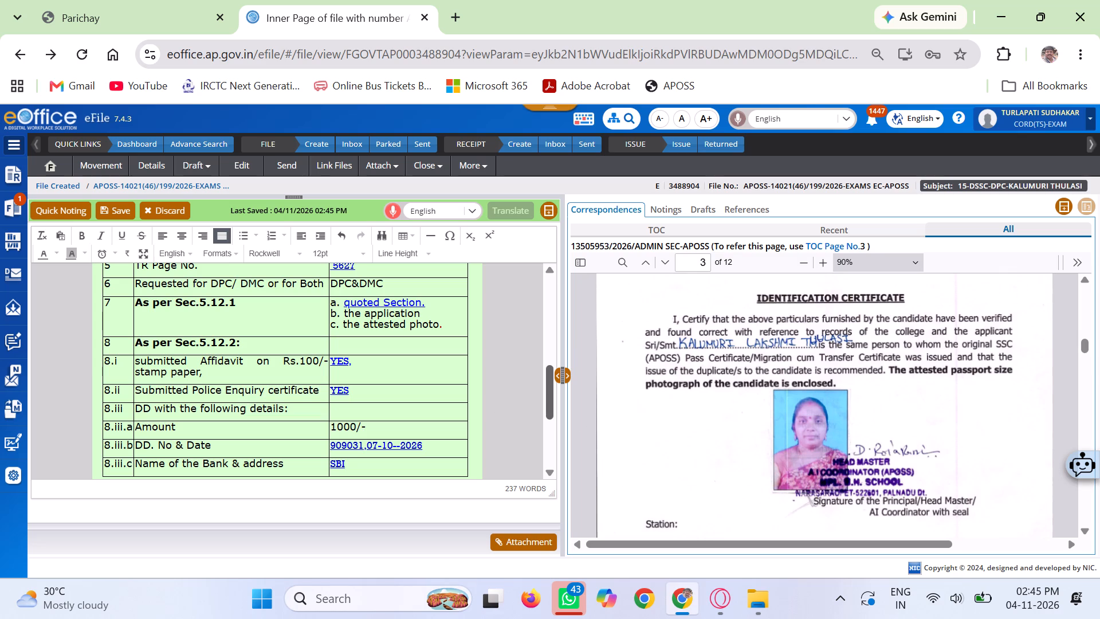
{"action": "left_click_drag", "start_coordinate": [443, 326], "coordinate": [342, 325]}
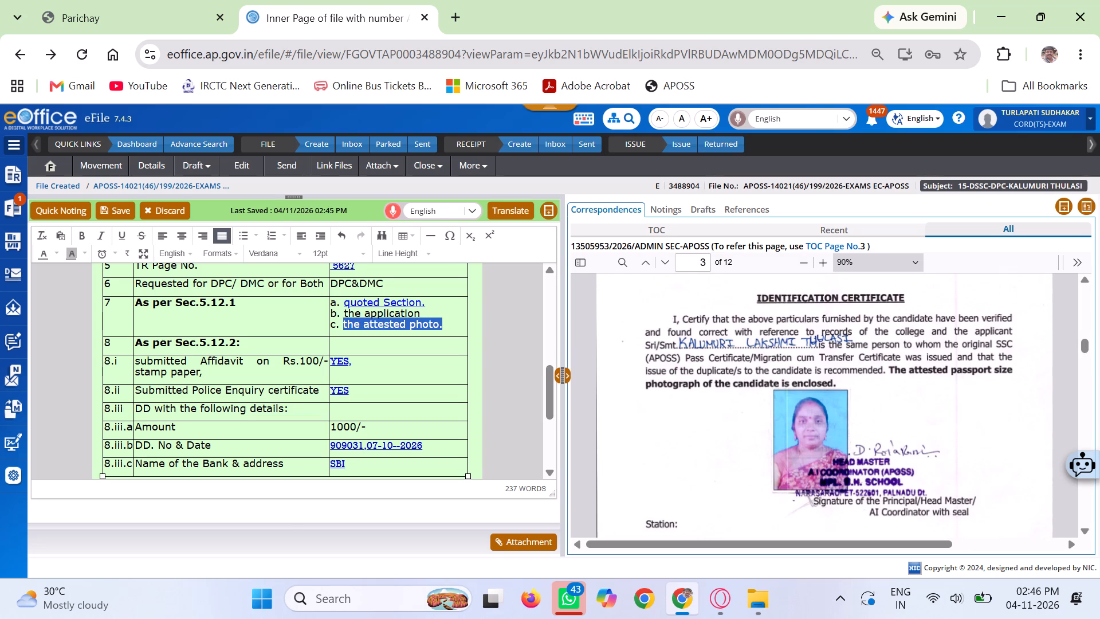
{"action": "left_click_drag", "start_coordinate": [342, 325], "coordinate": [341, 325]}
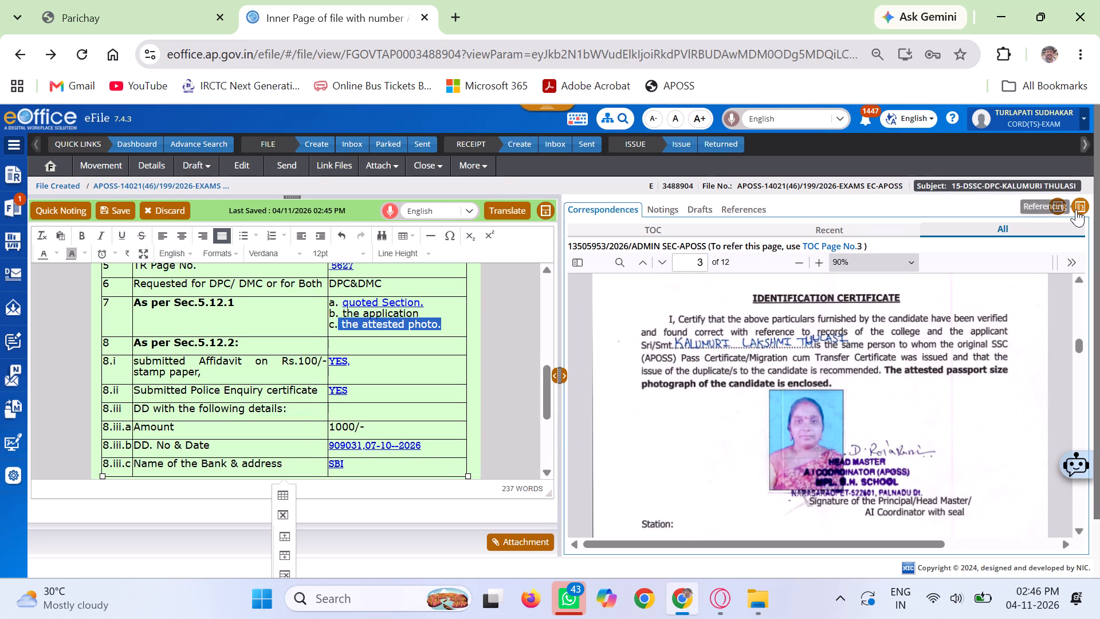
{"action": "left_click", "coordinate": [1076, 209]}
{"action": "left_click", "coordinate": [1084, 207]}
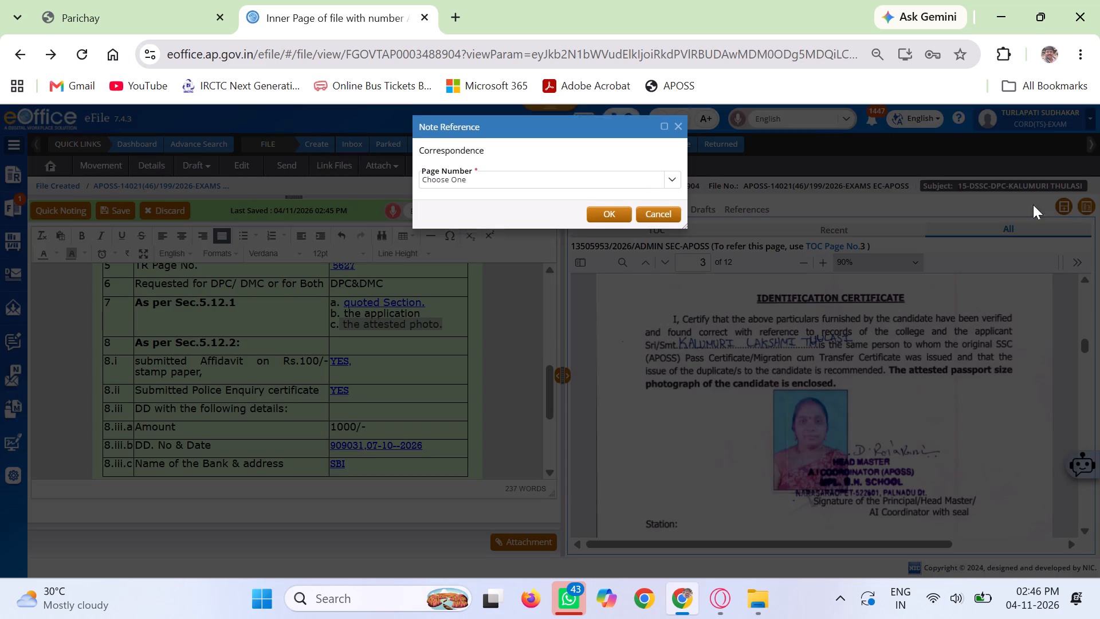
{"action": "left_click", "coordinate": [591, 186]}
{"action": "left_click", "coordinate": [443, 290]}
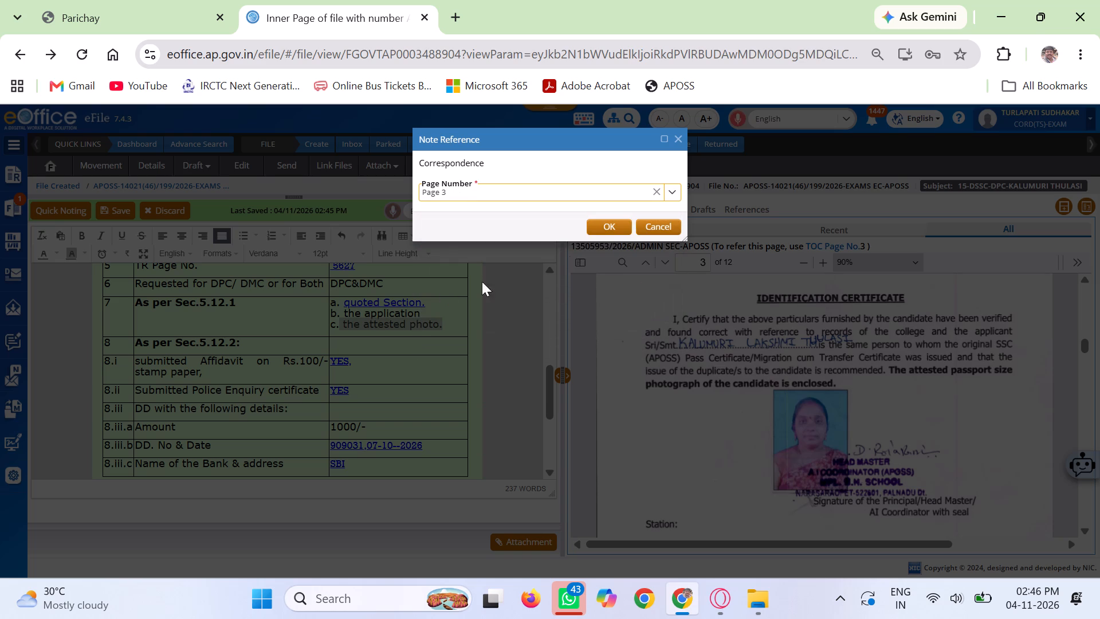
{"action": "left_click", "coordinate": [614, 230]}
Link "the application" in the note table's "As per Sec.5.12.1" row to correspondence Page 2, the filled application form.
{"action": "scroll", "coordinate": [780, 391], "scroll_direction": "up", "scroll_amount": 4}
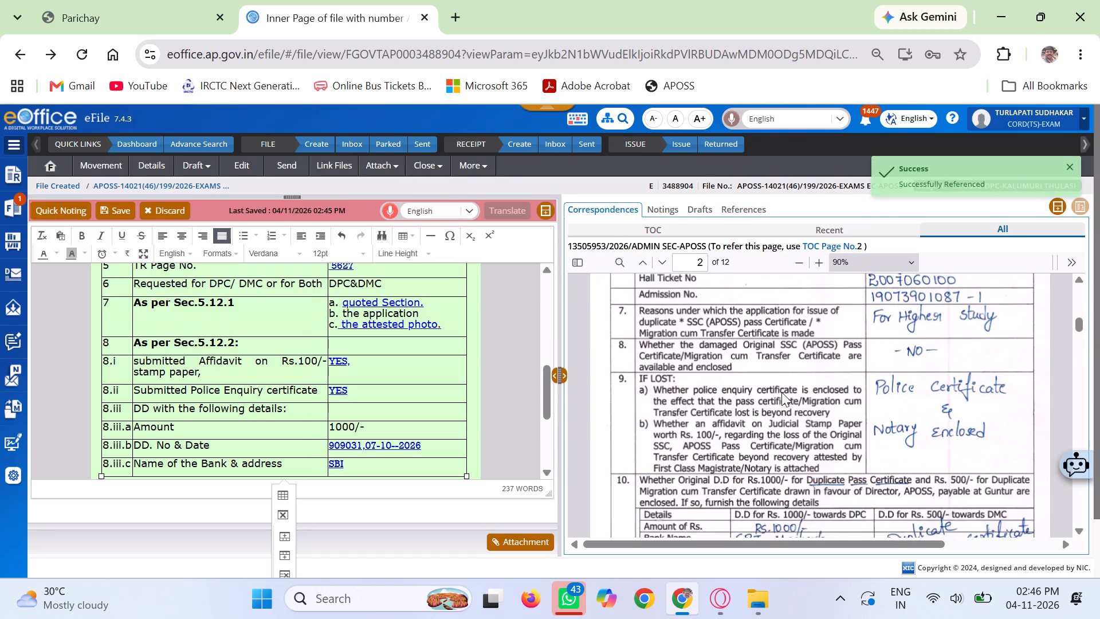
{"action": "left_click_drag", "start_coordinate": [427, 314], "coordinate": [372, 314]}
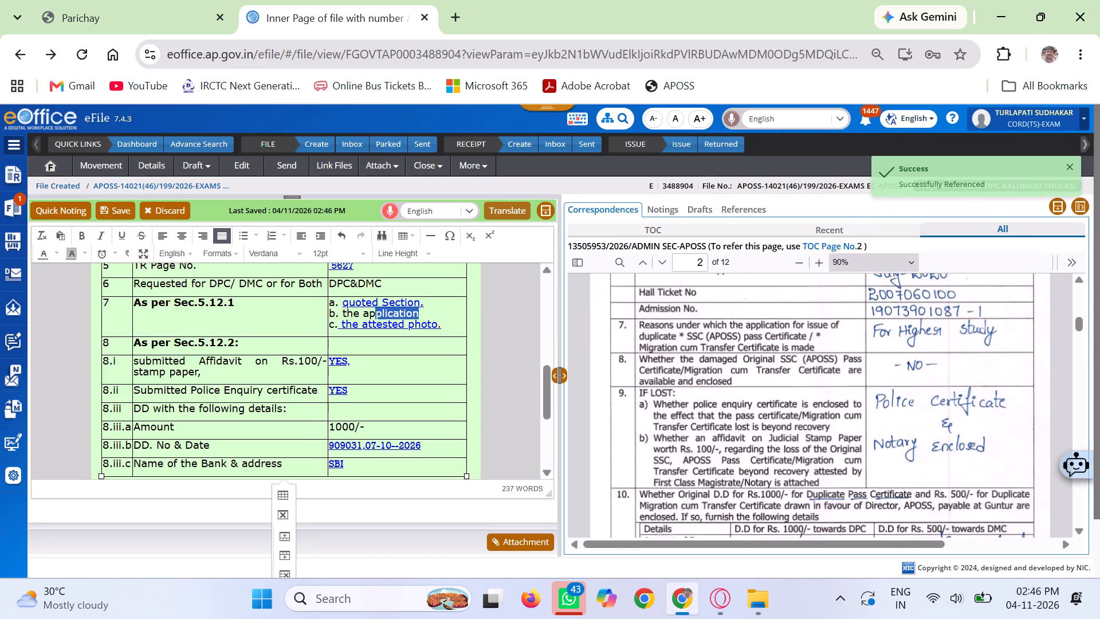
{"action": "left_click_drag", "start_coordinate": [372, 314], "coordinate": [341, 314]}
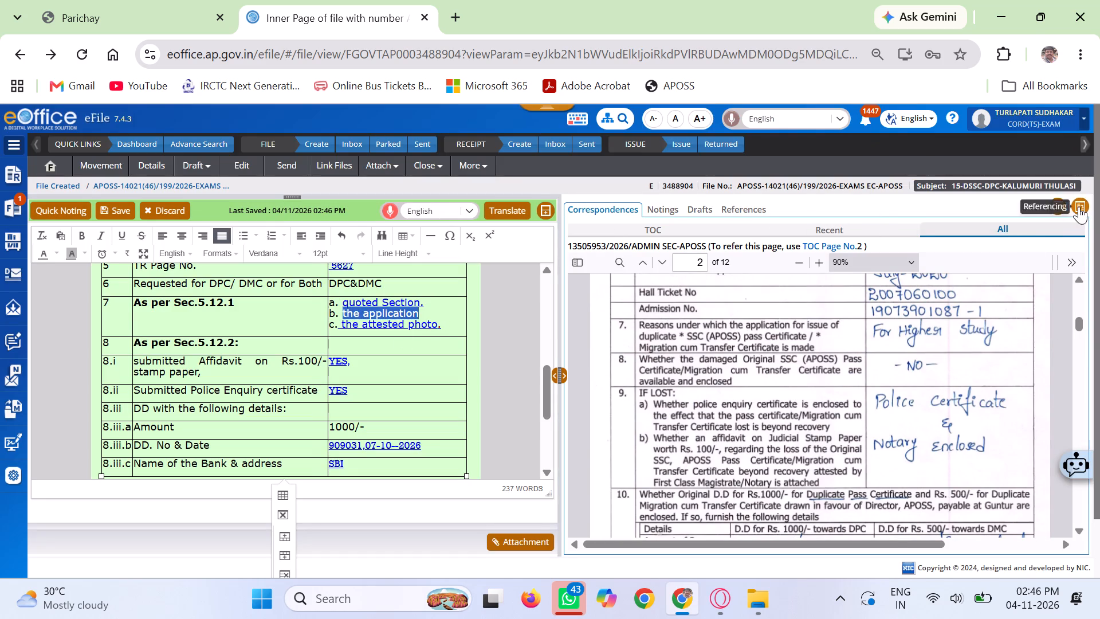
{"action": "left_click", "coordinate": [1079, 206]}
{"action": "left_click", "coordinate": [573, 193]}
{"action": "left_click", "coordinate": [444, 272]}
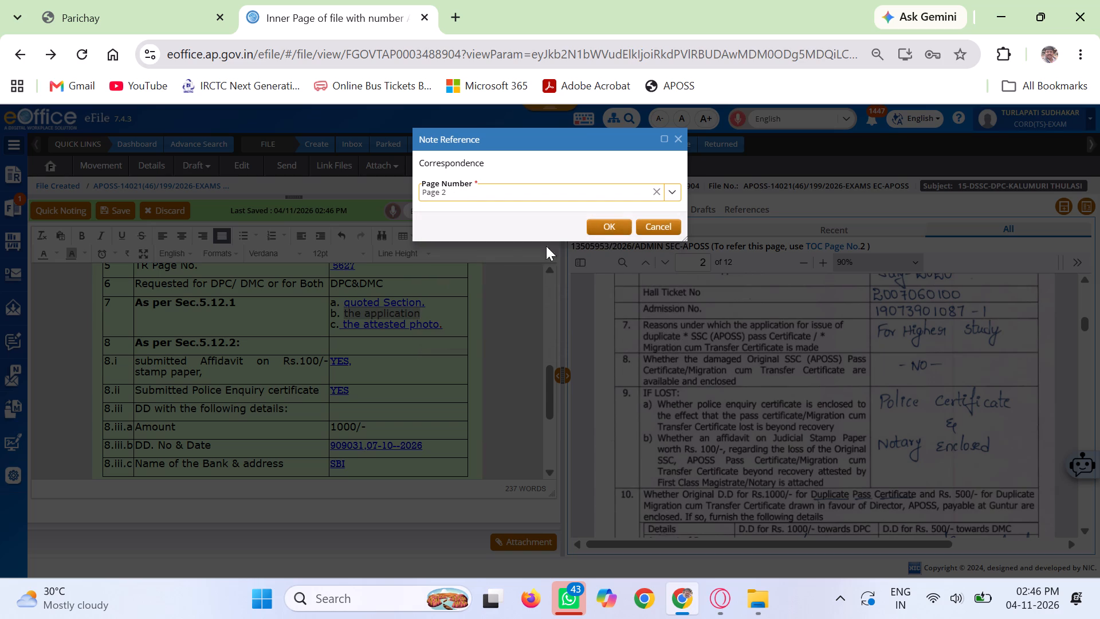
{"action": "left_click", "coordinate": [603, 226]}
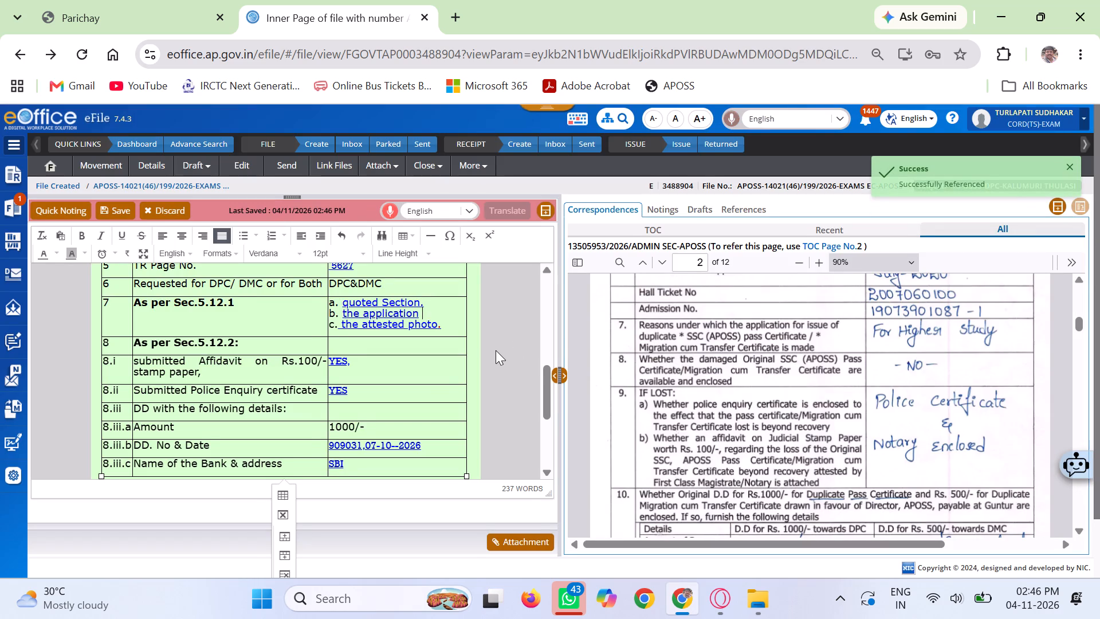
Set the font size of the entire note text to 13pt.
{"action": "key", "text": "ctrl+a"}
{"action": "left_click", "coordinate": [359, 254]}
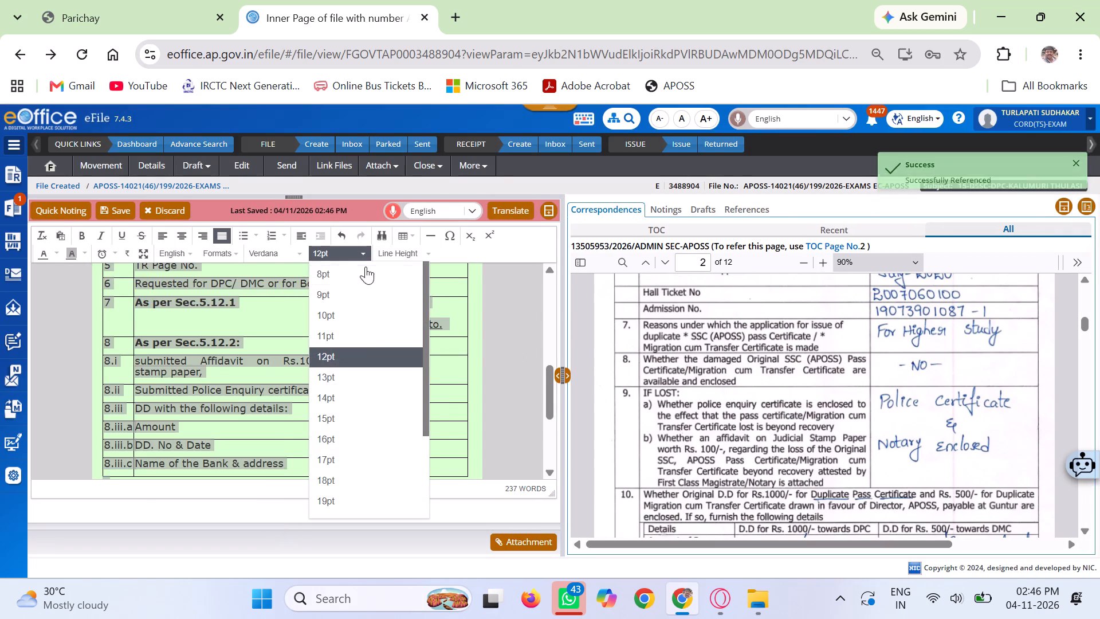
{"action": "left_click", "coordinate": [344, 380]}
{"action": "left_click", "coordinate": [409, 410]}
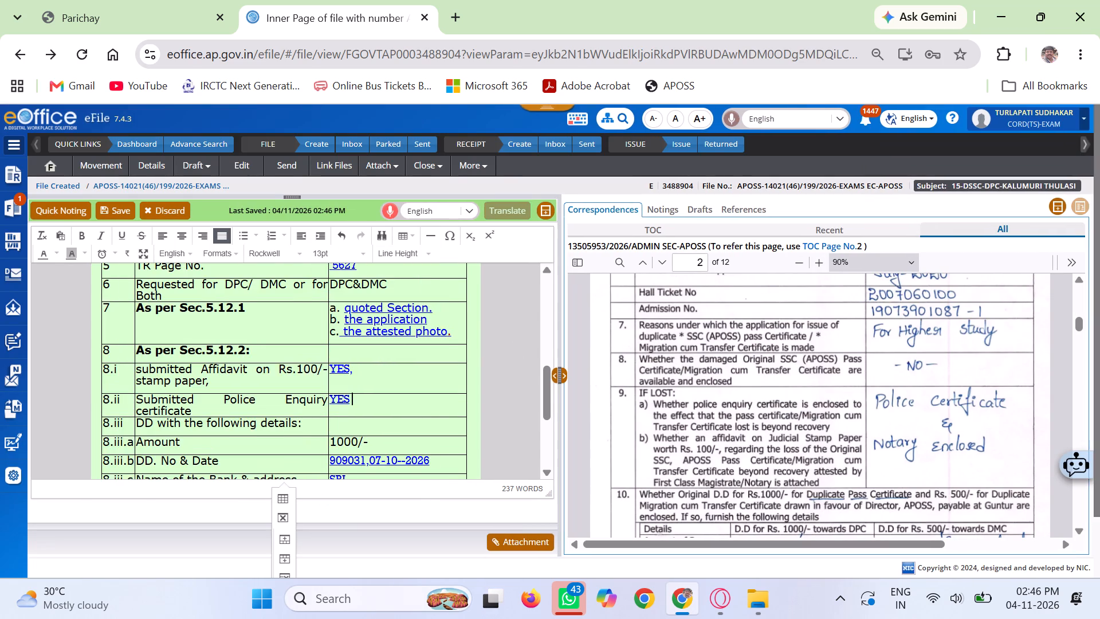
Send the file to the recent recipient marked TYT(BSR)-EXAMS-FAC in EXAM SECTION-APOSS.
{"action": "scroll", "coordinate": [427, 449], "scroll_direction": "down", "scroll_amount": 2}
{"action": "scroll", "coordinate": [299, 393], "scroll_direction": "up", "scroll_amount": 3}
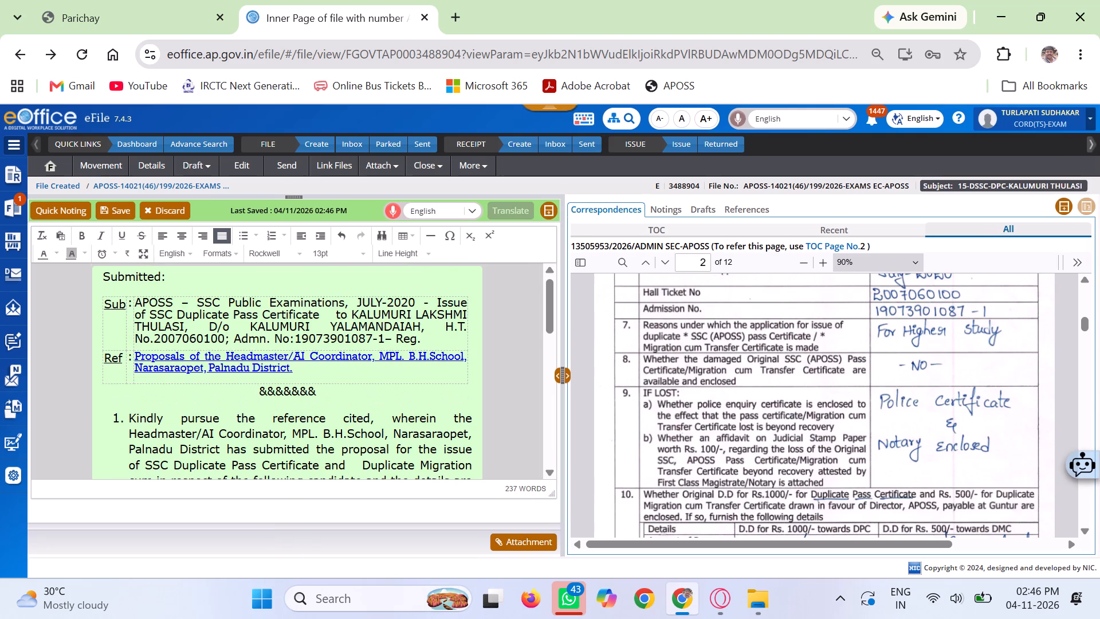
{"action": "left_click", "coordinate": [294, 170]}
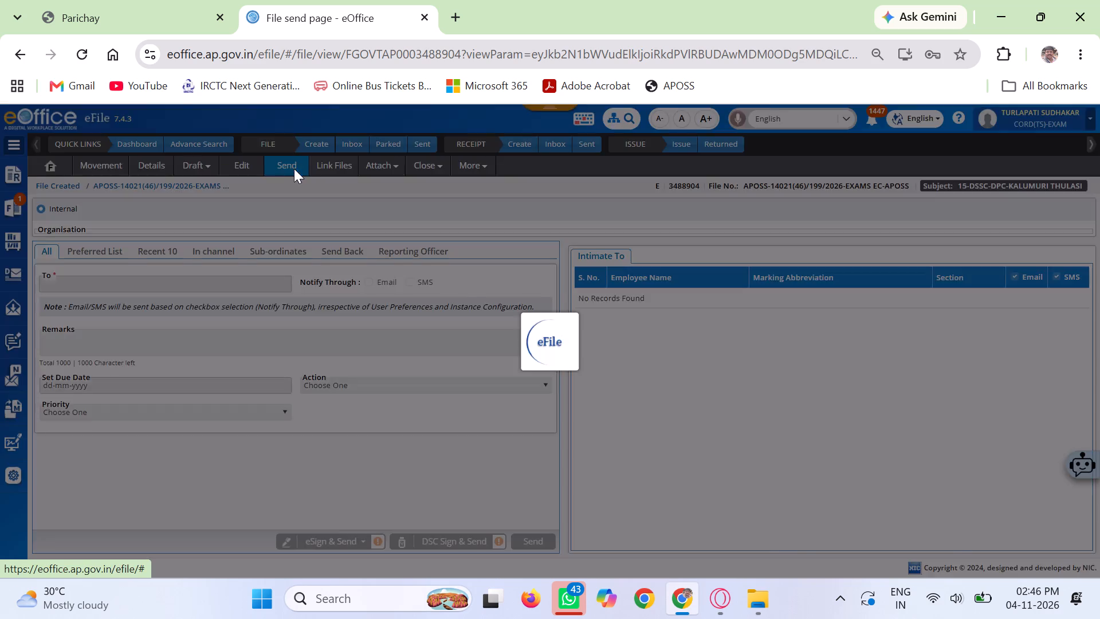
{"action": "left_click", "coordinate": [159, 272]}
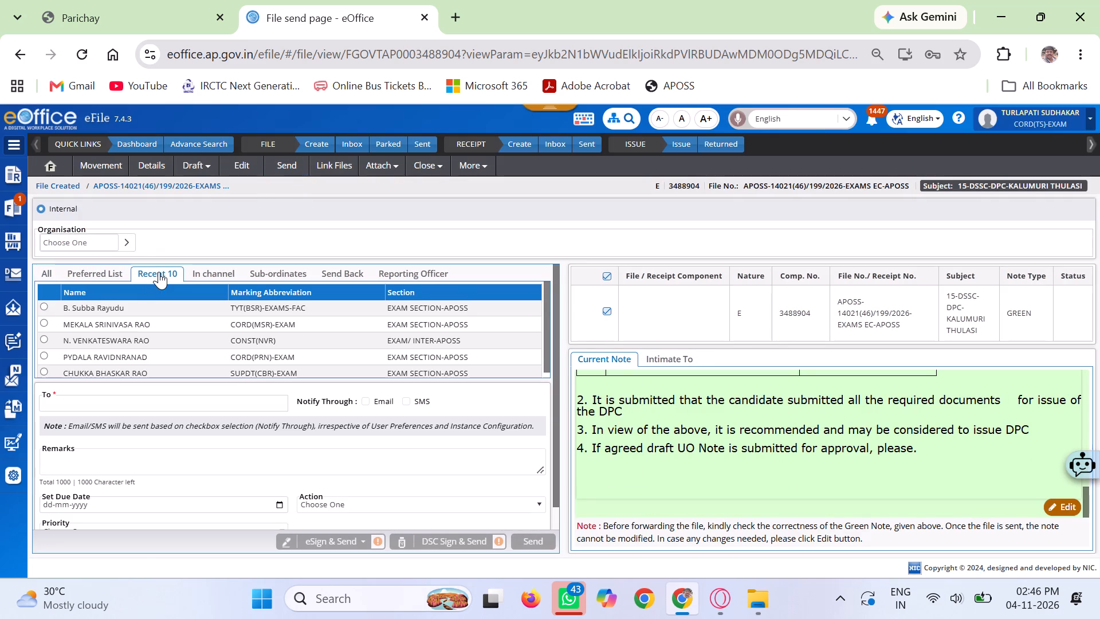
{"action": "left_click", "coordinate": [46, 311]}
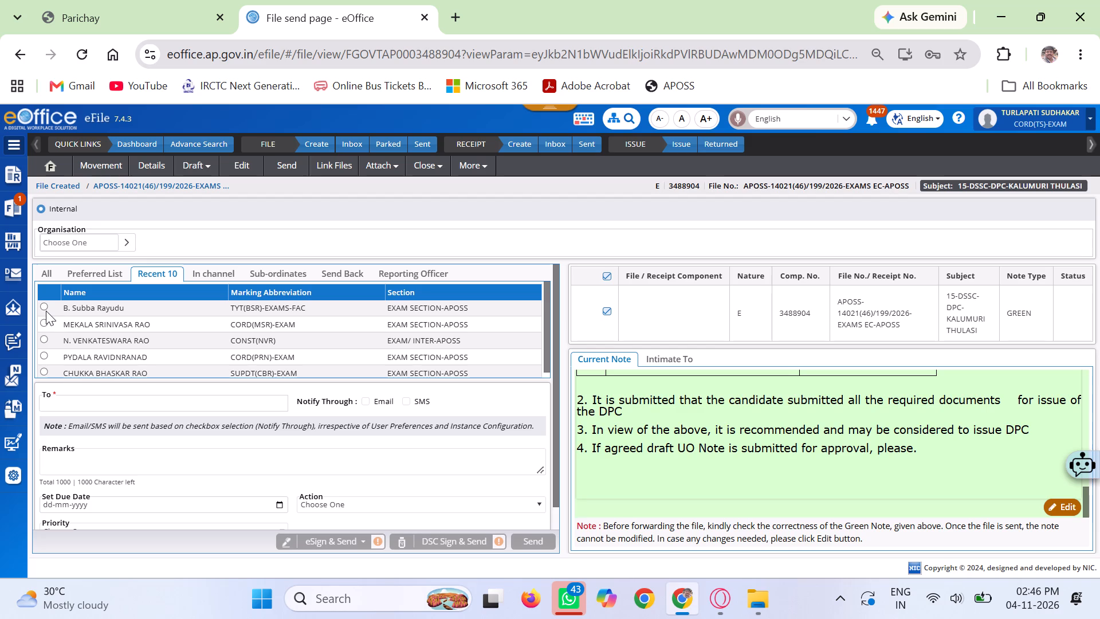
{"action": "left_click", "coordinate": [44, 308]}
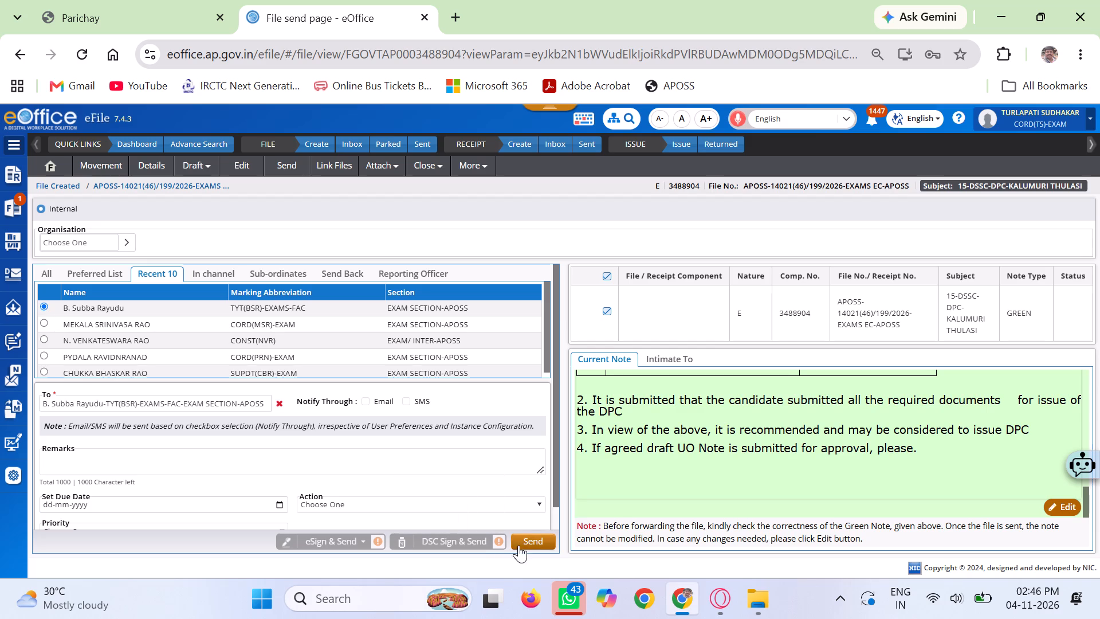
{"action": "left_click", "coordinate": [527, 545]}
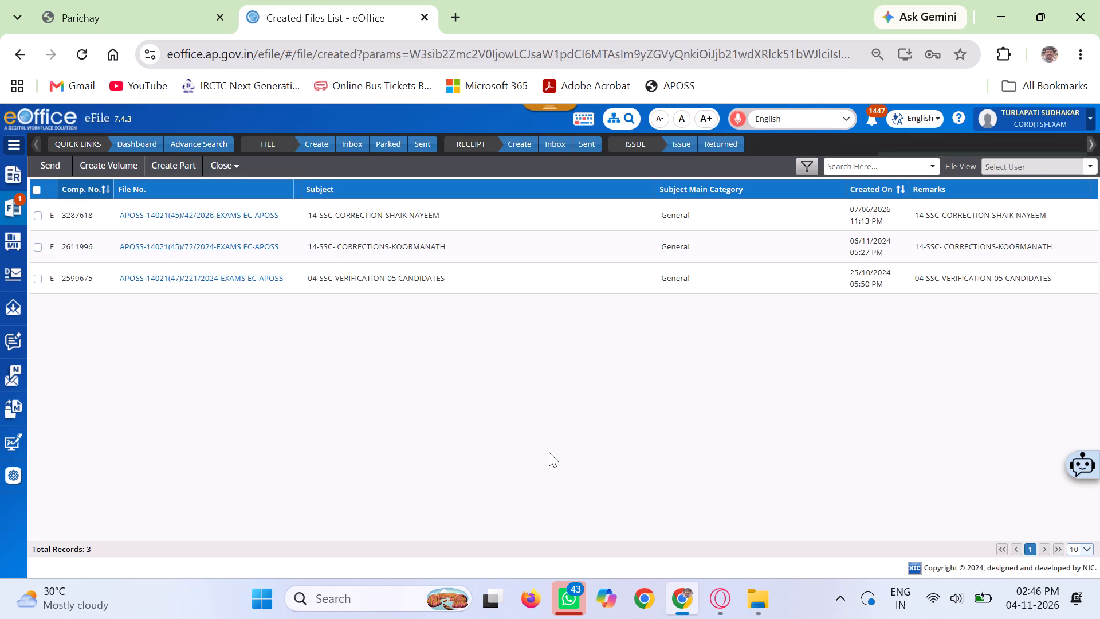
Close the eFile browser tab.
{"action": "left_click", "coordinate": [422, 17]}
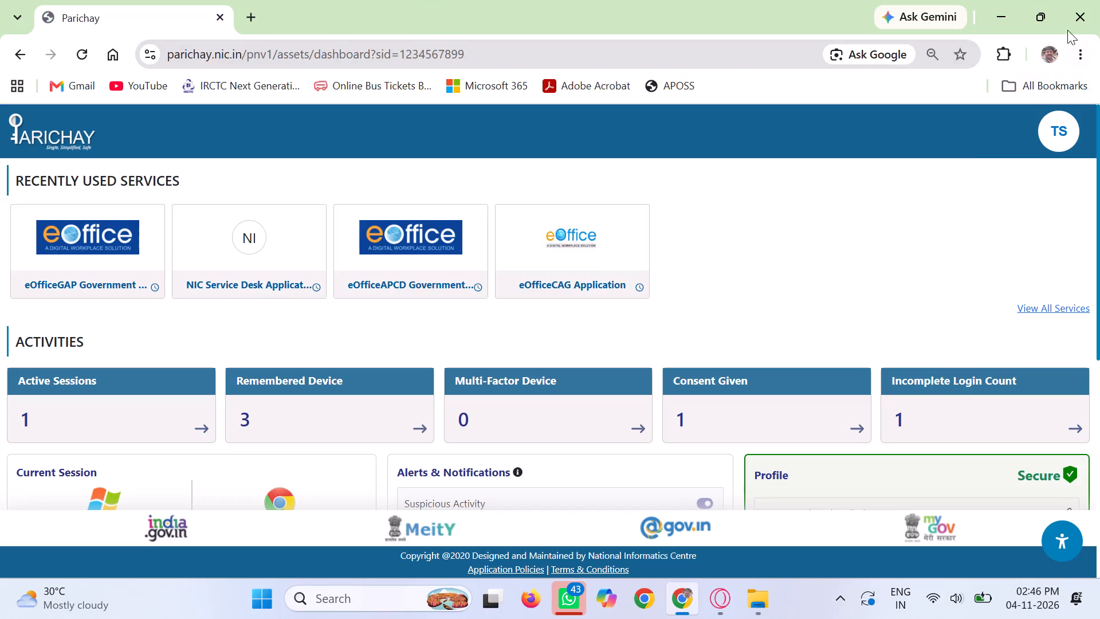
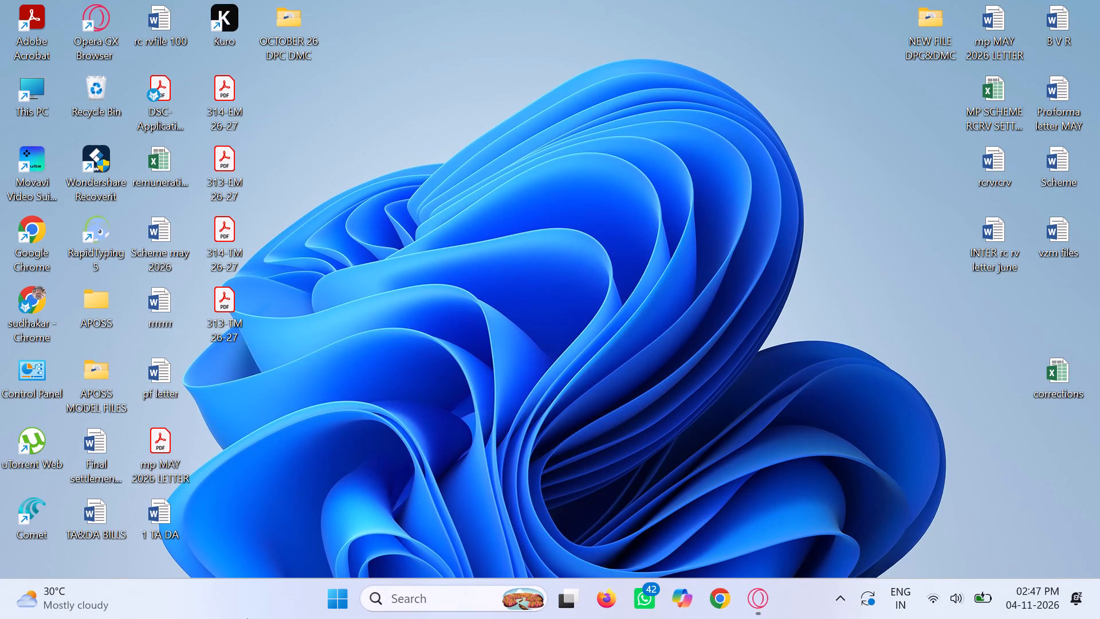
Bring up the computer's power options to shut it down.
{"action": "left_click", "coordinate": [333, 604]}
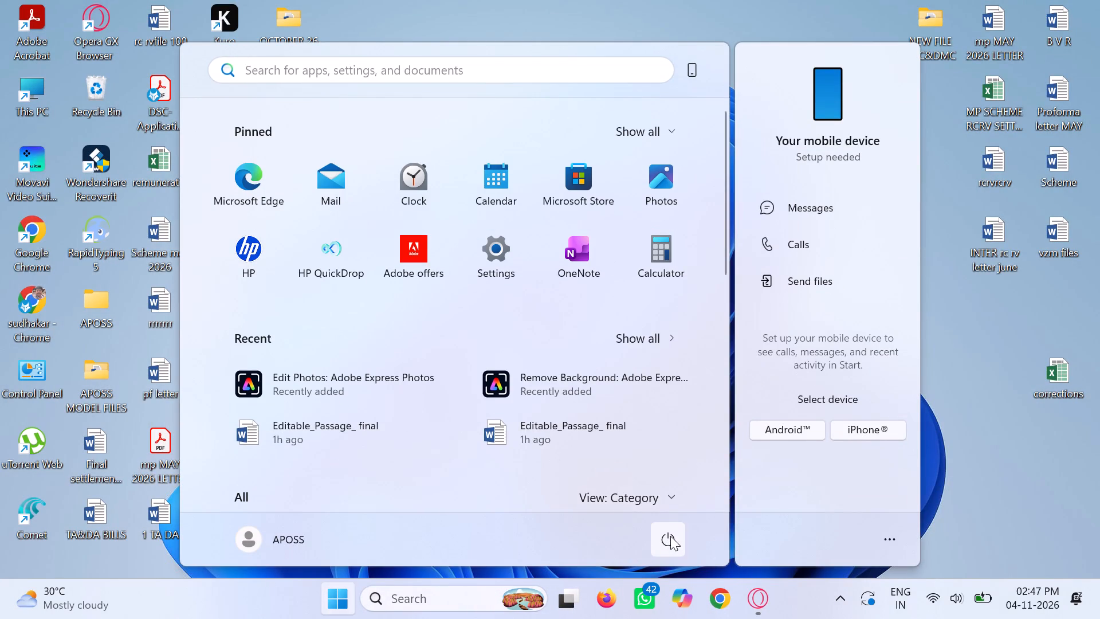
{"action": "left_click", "coordinate": [670, 536]}
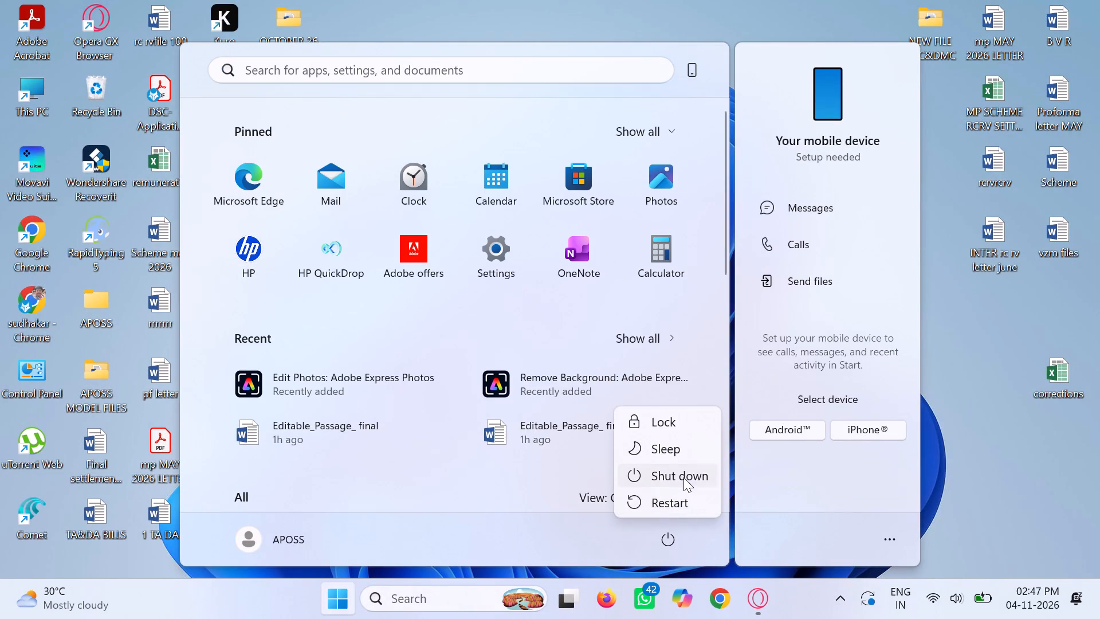